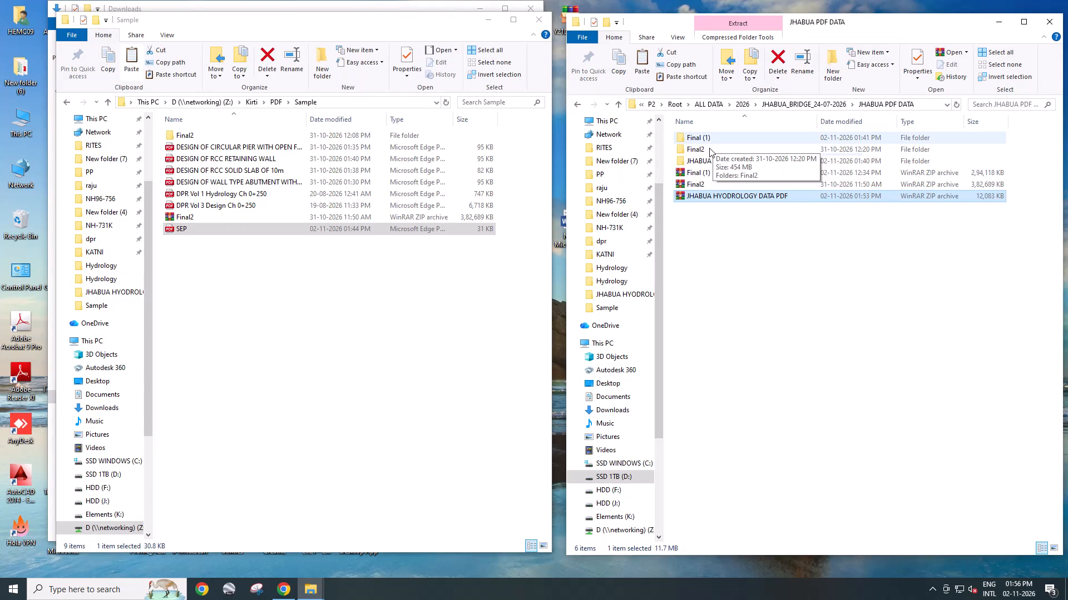
Create a new folder named JHABUA DESIGN DATA PDF inside the JHABUA PDF DATA folder.
right_click(716, 227)
click(774, 365)
click(873, 364)
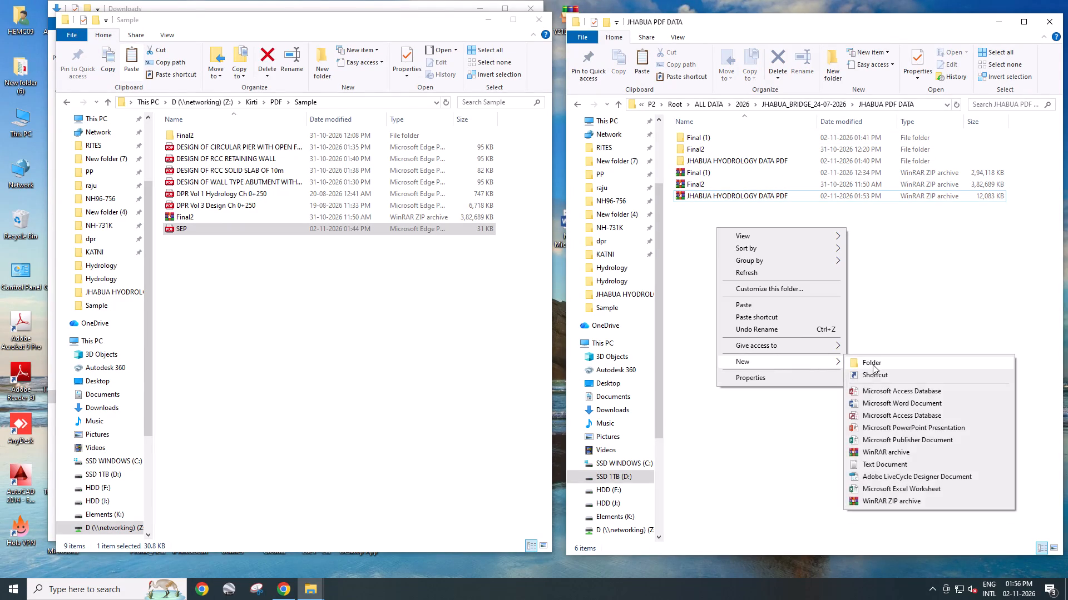
text(JHABUA)
key(space)
text(DESIGN)
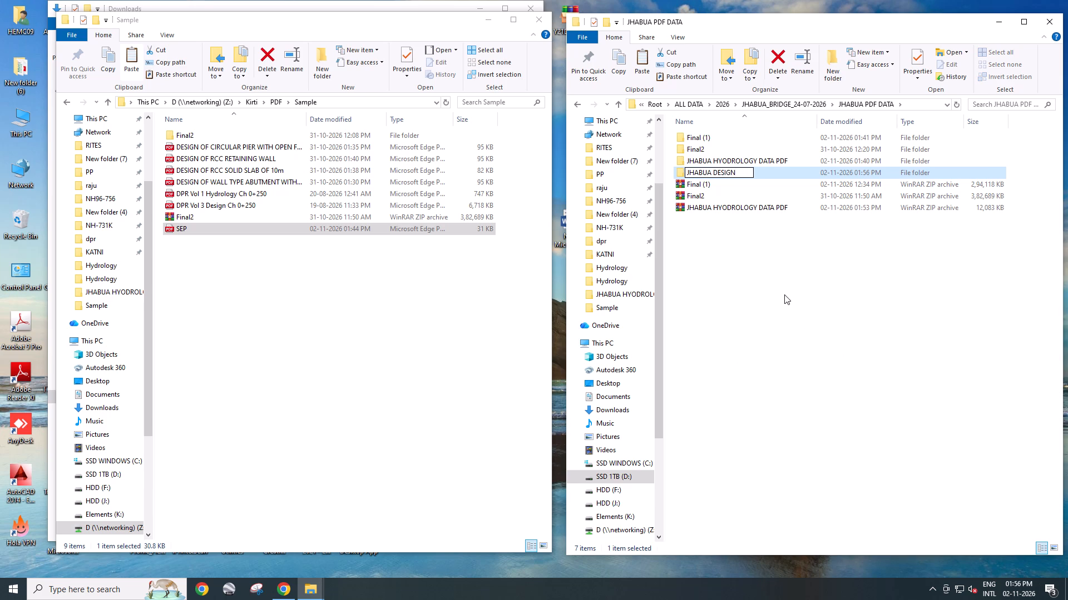
key(space)
text(DATA)
key(space)
text(PF)
key(BackSpace)
text(DF)
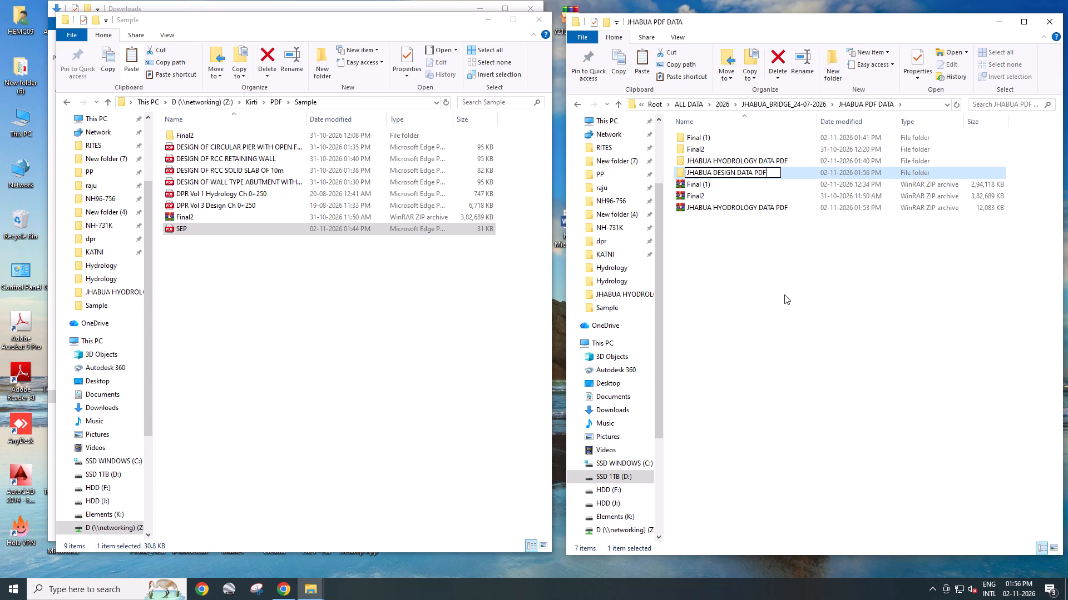
click(784, 294)
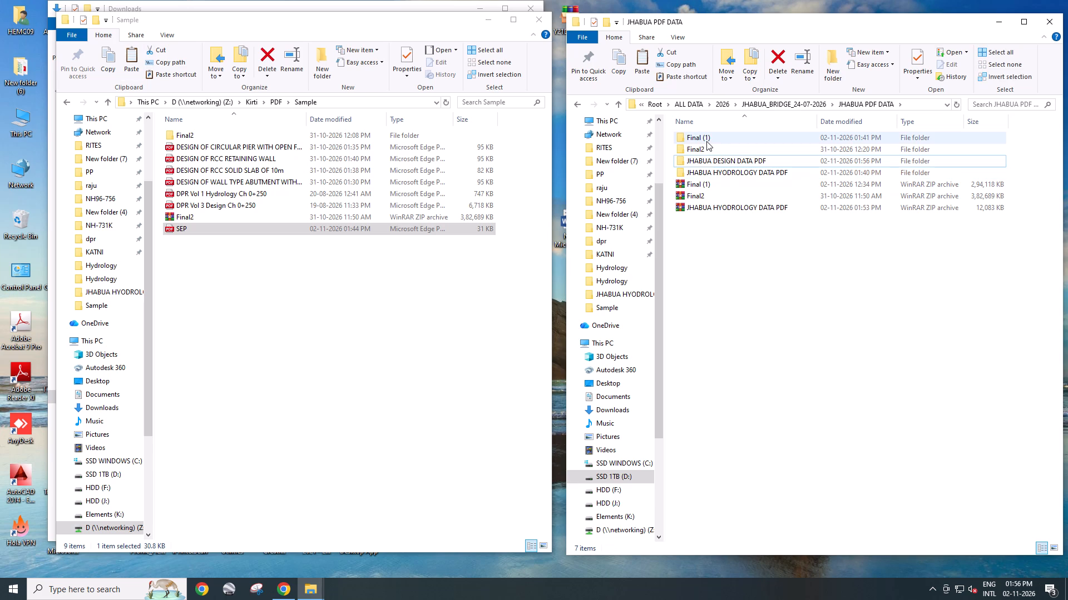
Browse the nested Final2 folders, checking MNBR@0+325 and MNBR@0+400-Thandla for their subfolders, and move the window over the Sample window.
double_click(701, 149)
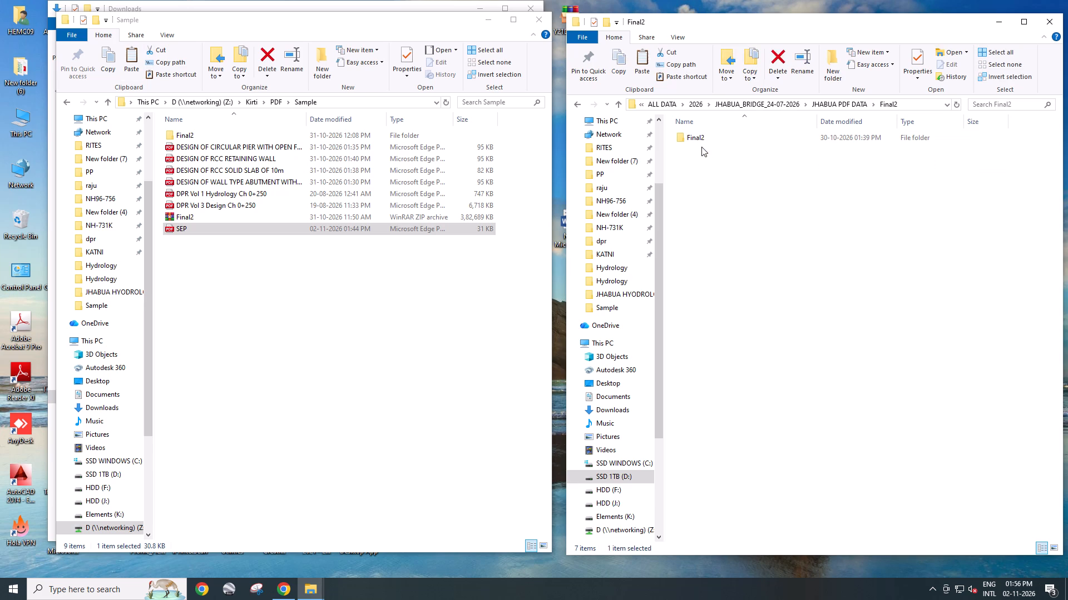
double_click(710, 138)
double_click(710, 138)
double_click(721, 142)
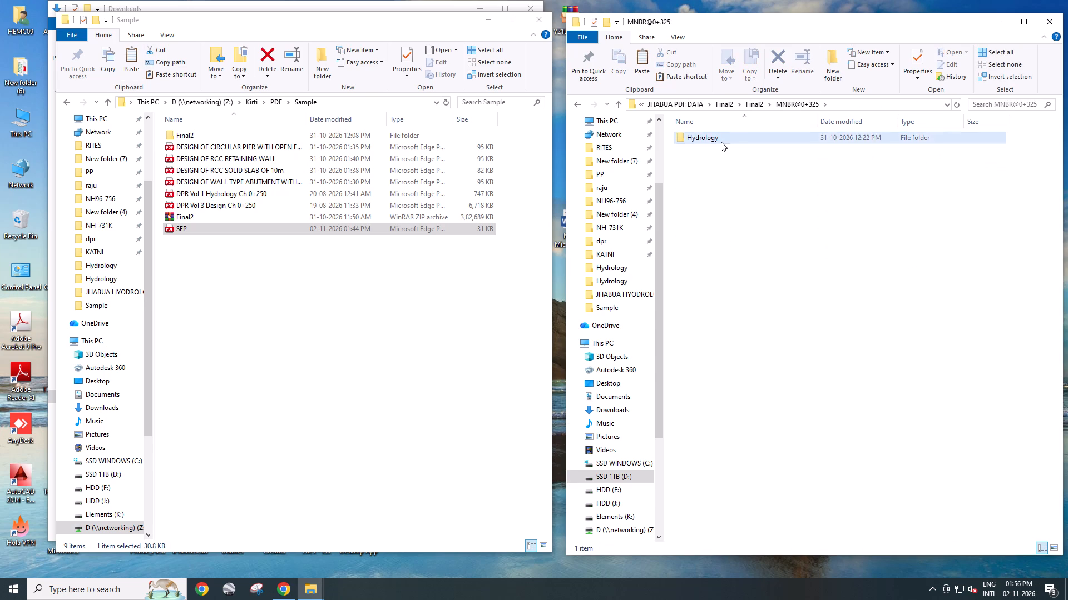
click(793, 106)
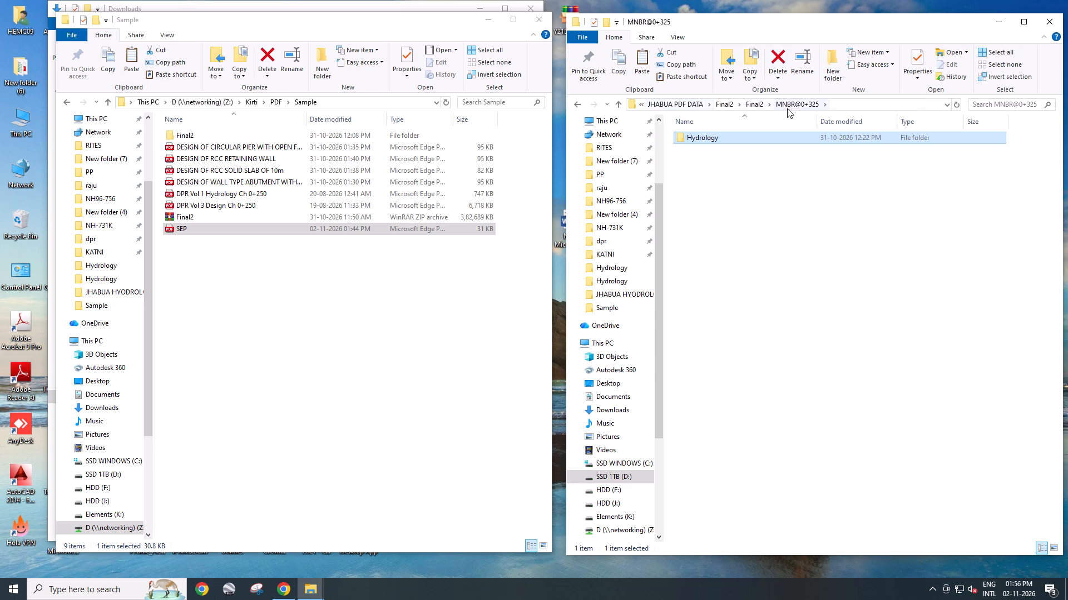
click(759, 104)
double_click(715, 148)
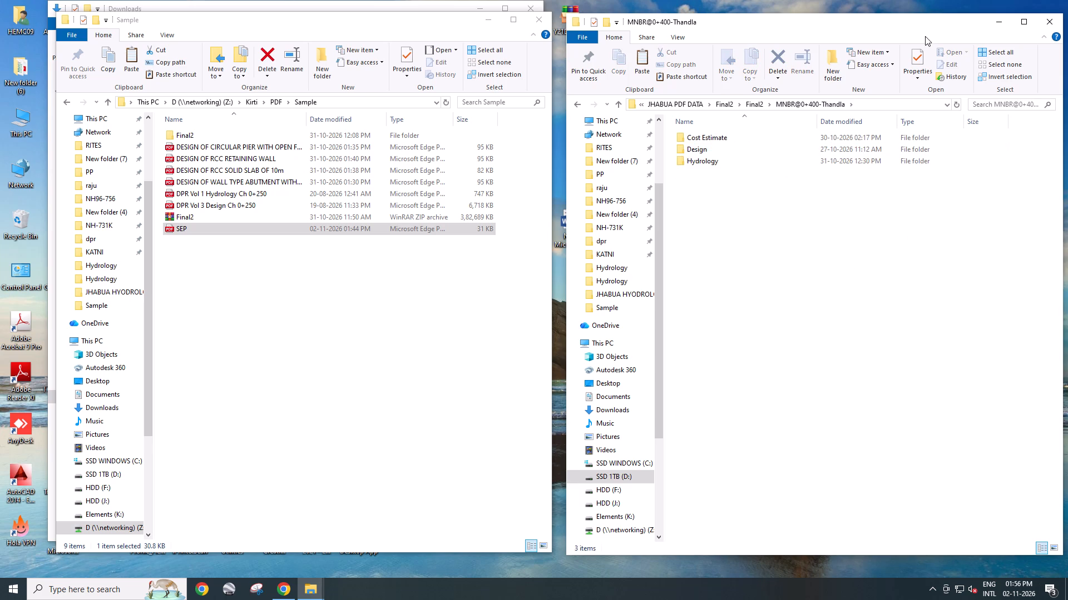
drag(924, 26, 523, 34)
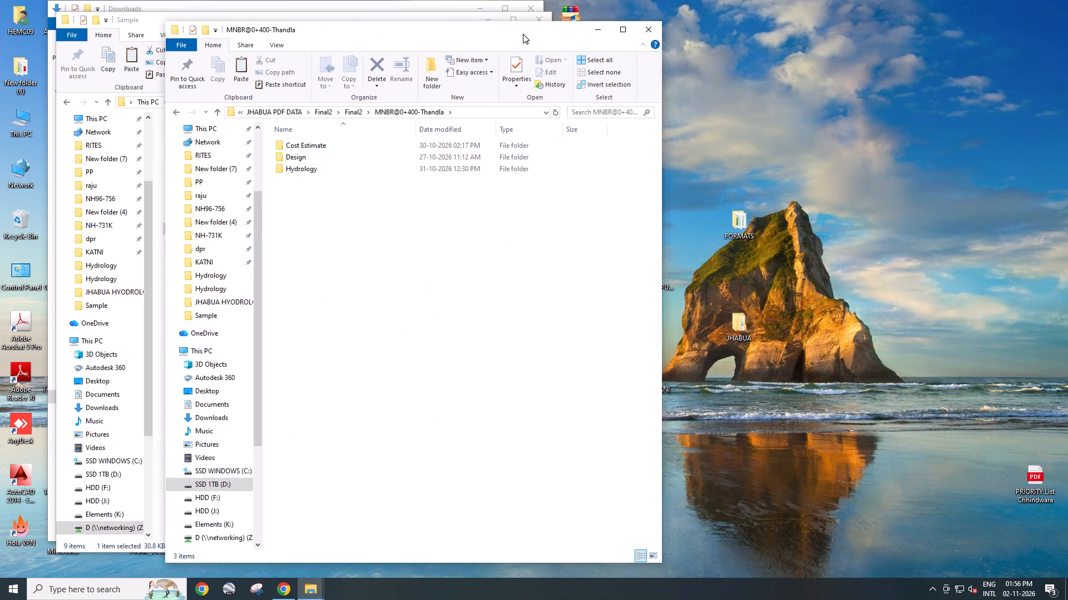
drag(523, 34, 442, 39)
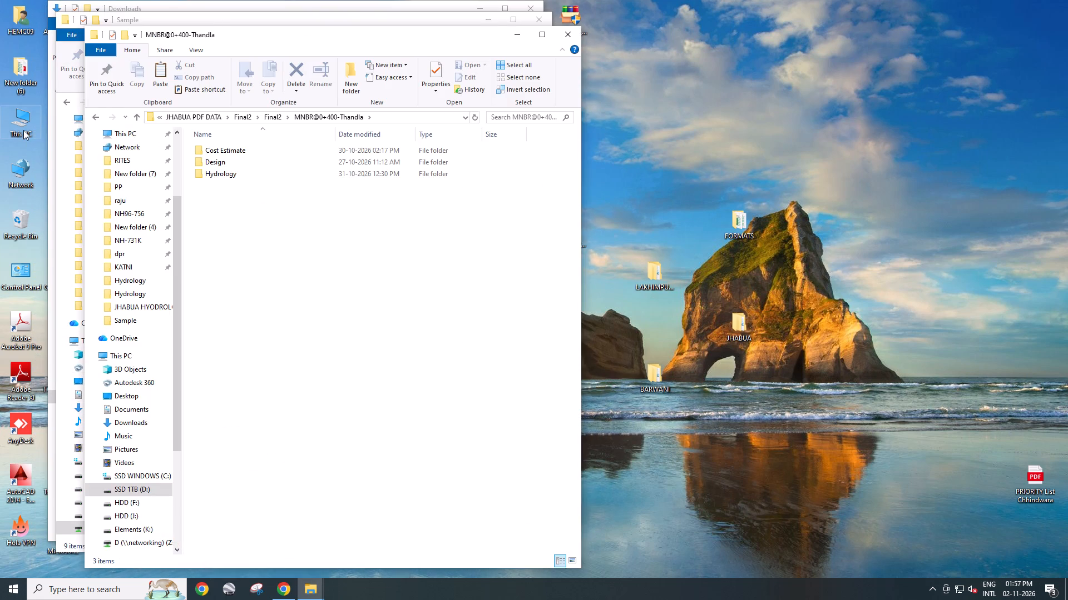
Open the MPRRDA_BALAGHAT BRIDGE Excel workbook from D: > P2 > Root > ALL DATA > 2026 > MPRRDA_BALAGHAT BRIDGE.
double_click(23, 130)
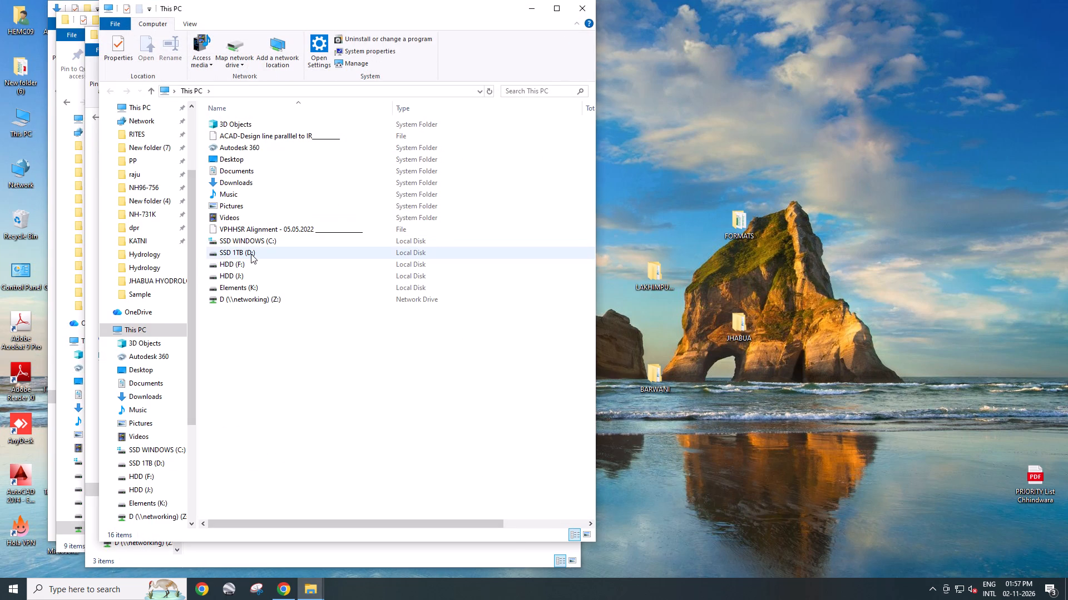
double_click(251, 254)
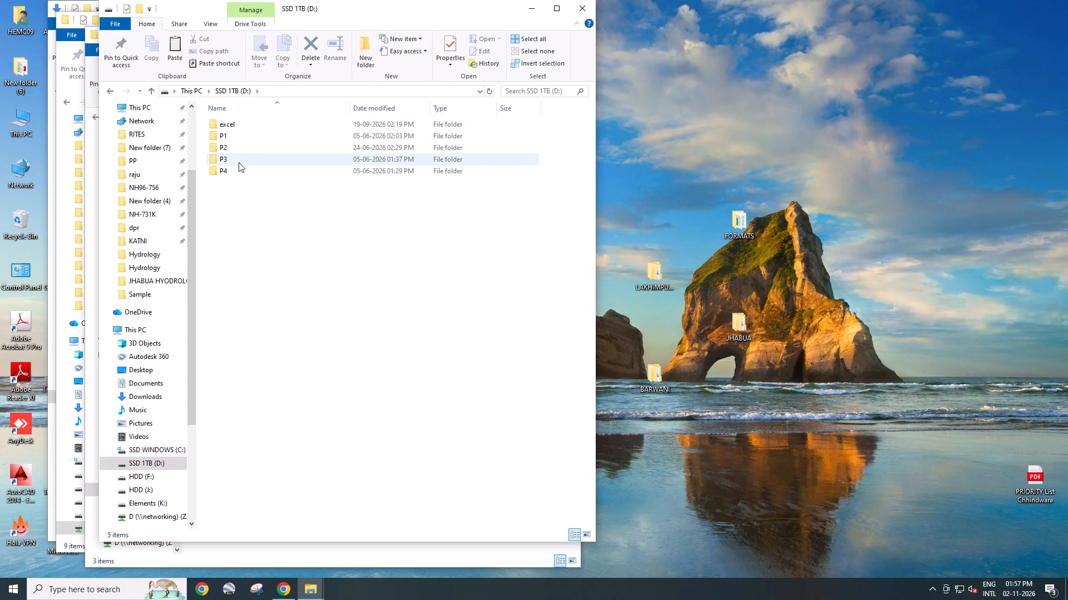
double_click(238, 148)
double_click(244, 122)
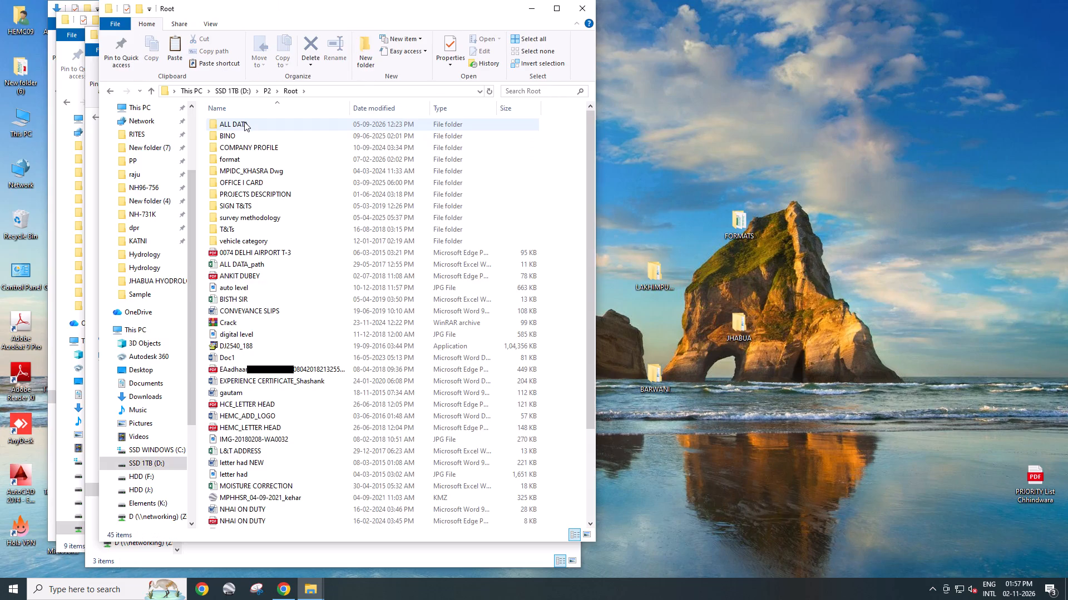
double_click(244, 122)
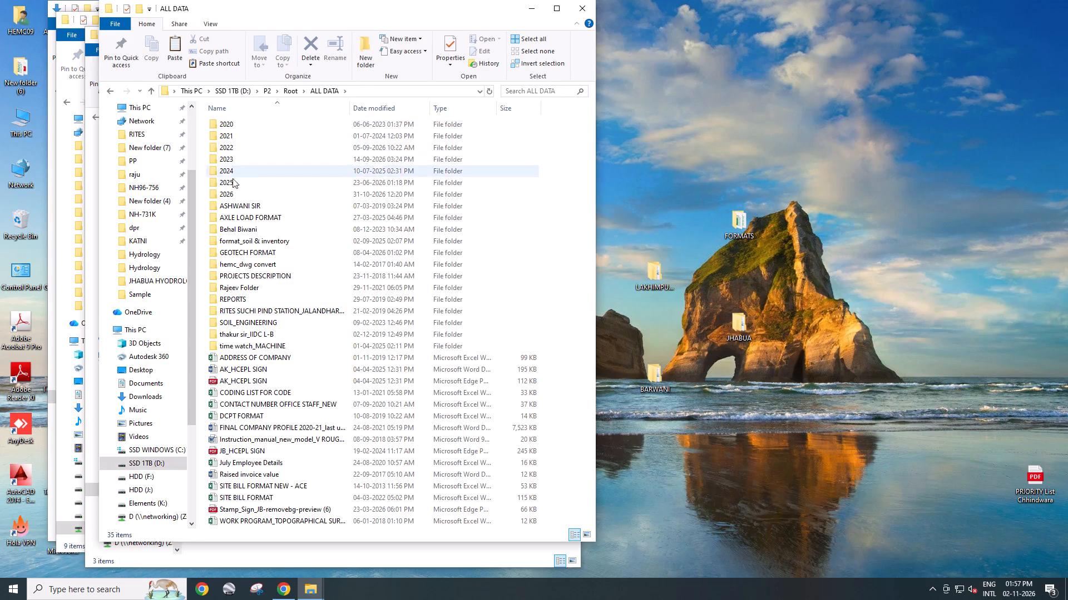
double_click(233, 192)
double_click(250, 237)
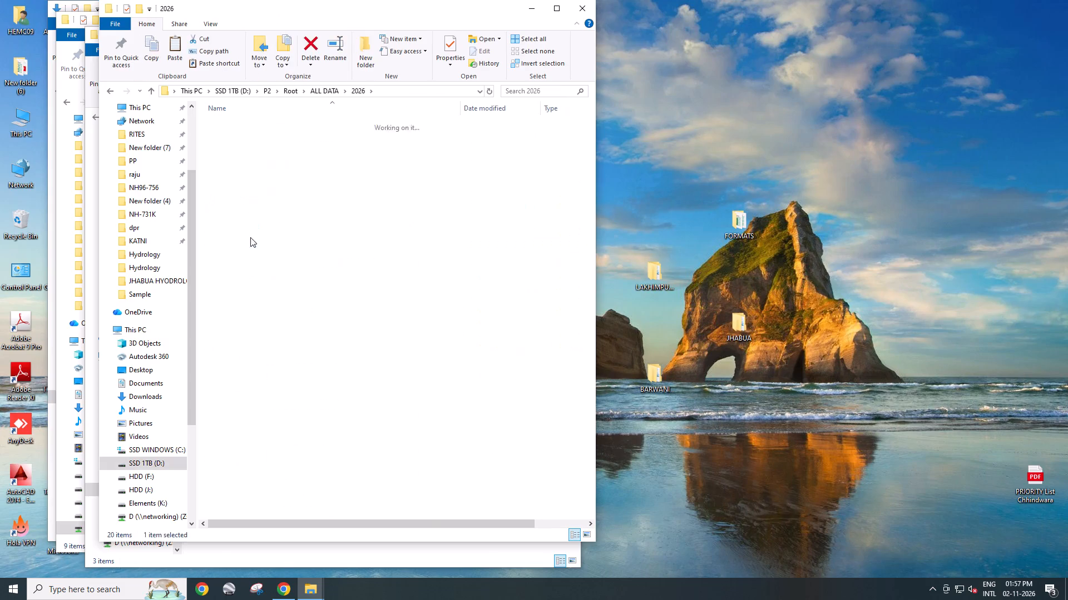
click(562, 14)
double_click(201, 197)
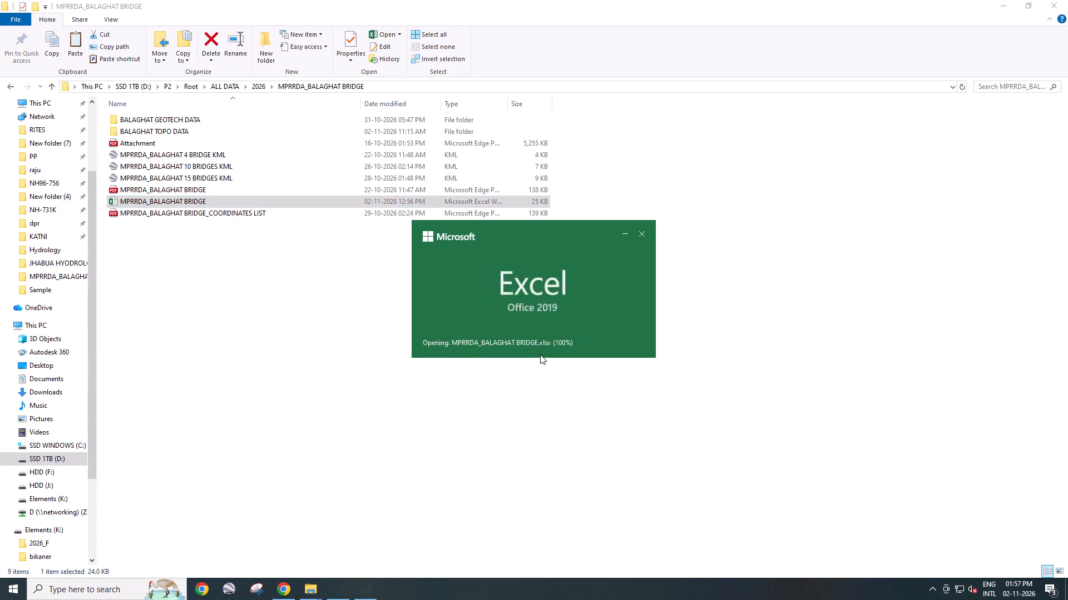
click(586, 23)
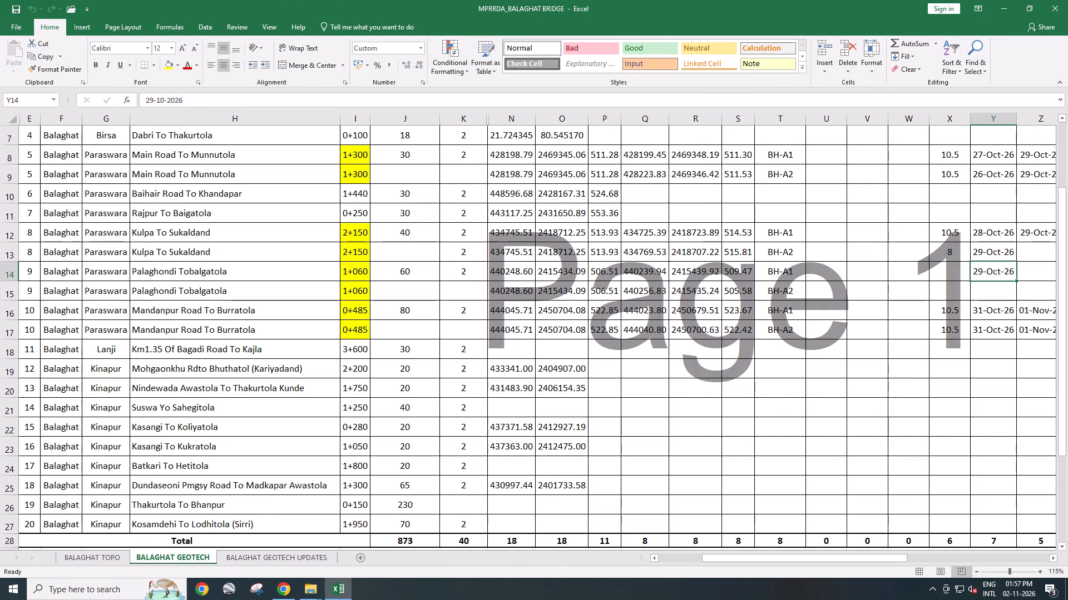
Examine the road names, chainages and borehole entries across the BALAGHAT GEOTECH sheet, and close the workbook.
scroll(210, 387, up, 4)
click(363, 242)
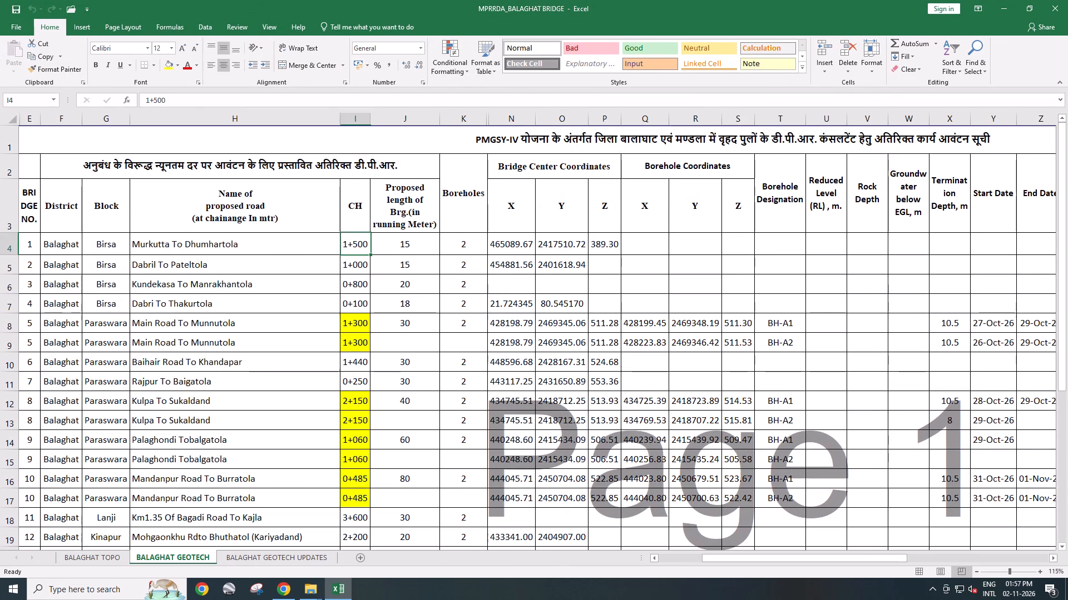
click(299, 257)
click(288, 247)
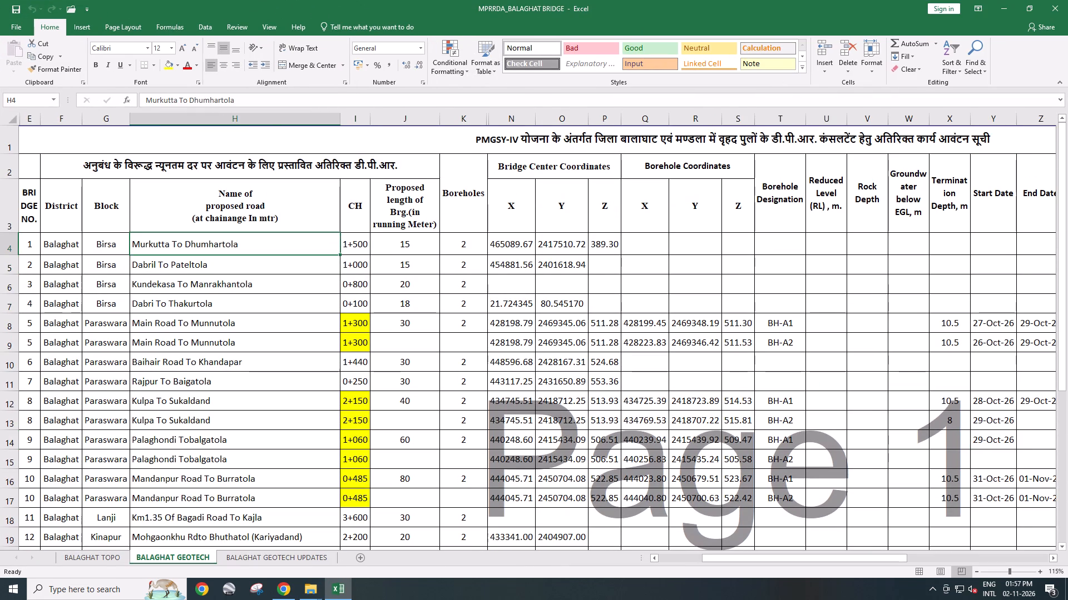
click(221, 267)
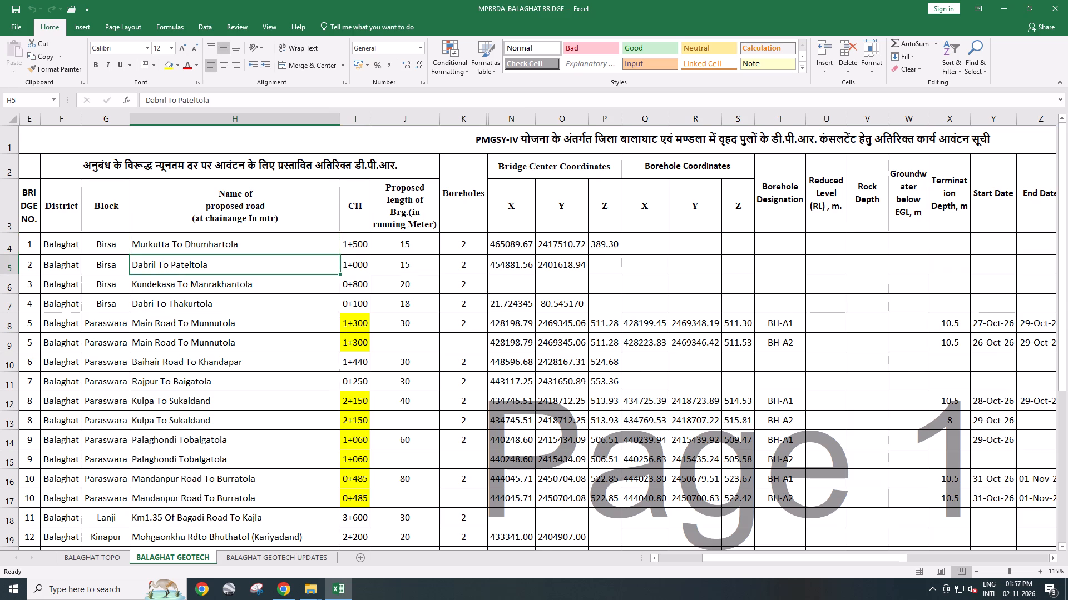
click(204, 283)
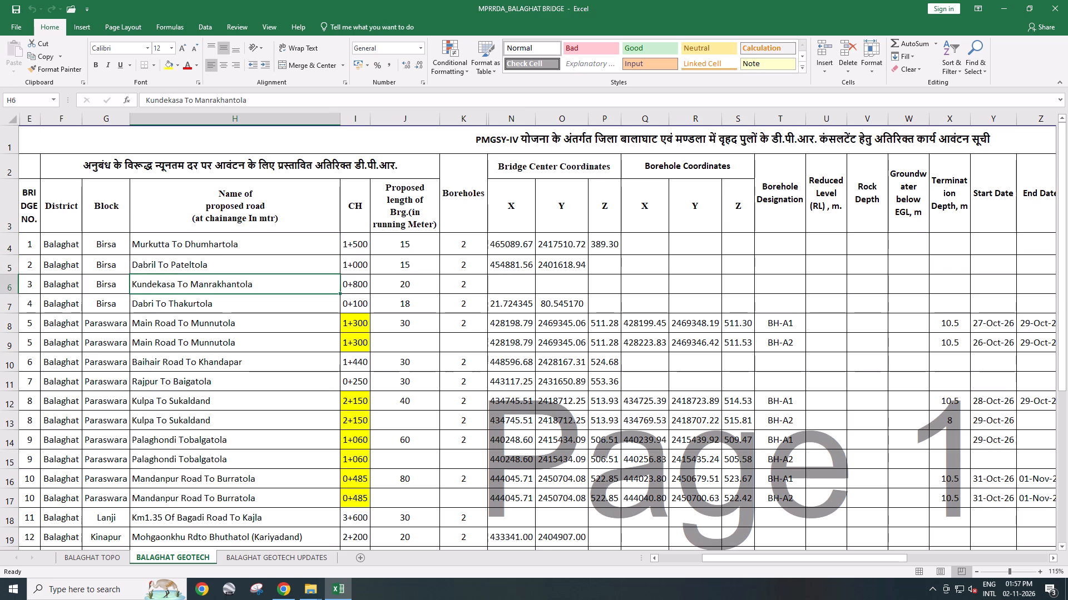
click(213, 299)
click(224, 330)
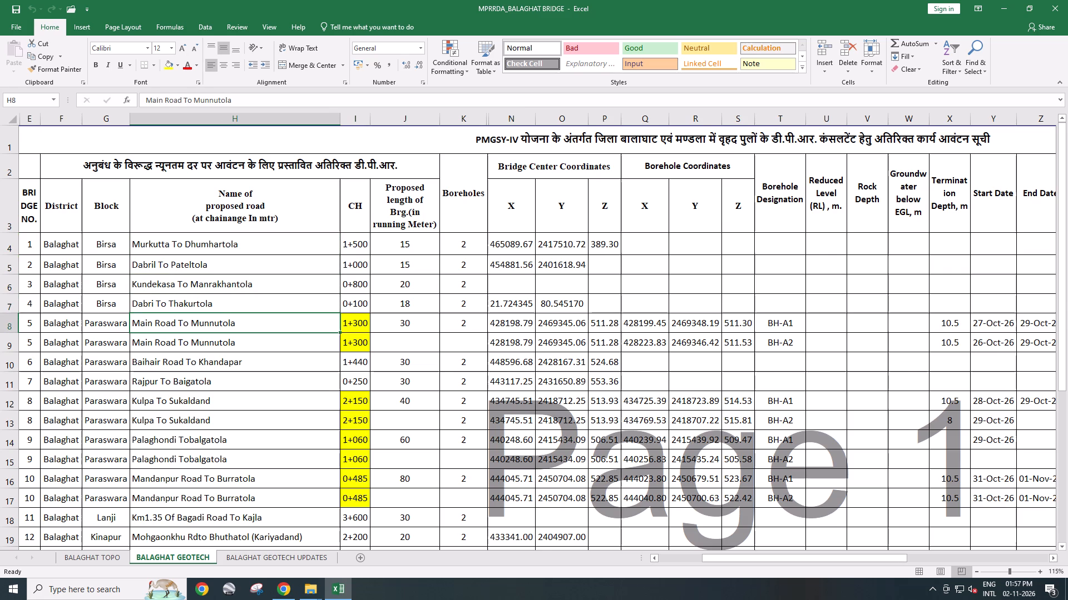
click(249, 363)
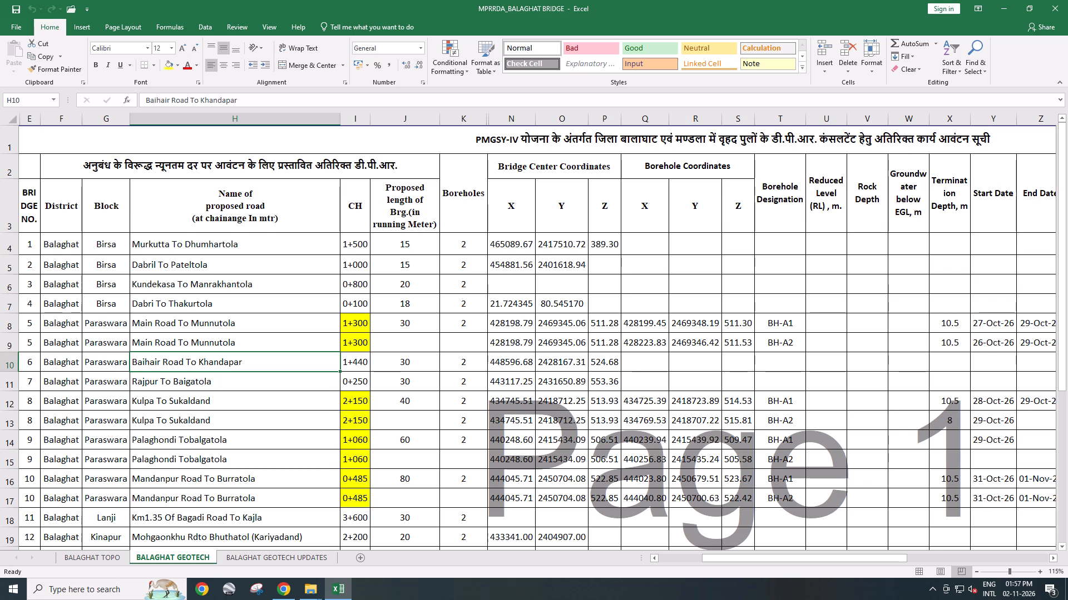
scroll(283, 436, down, 3)
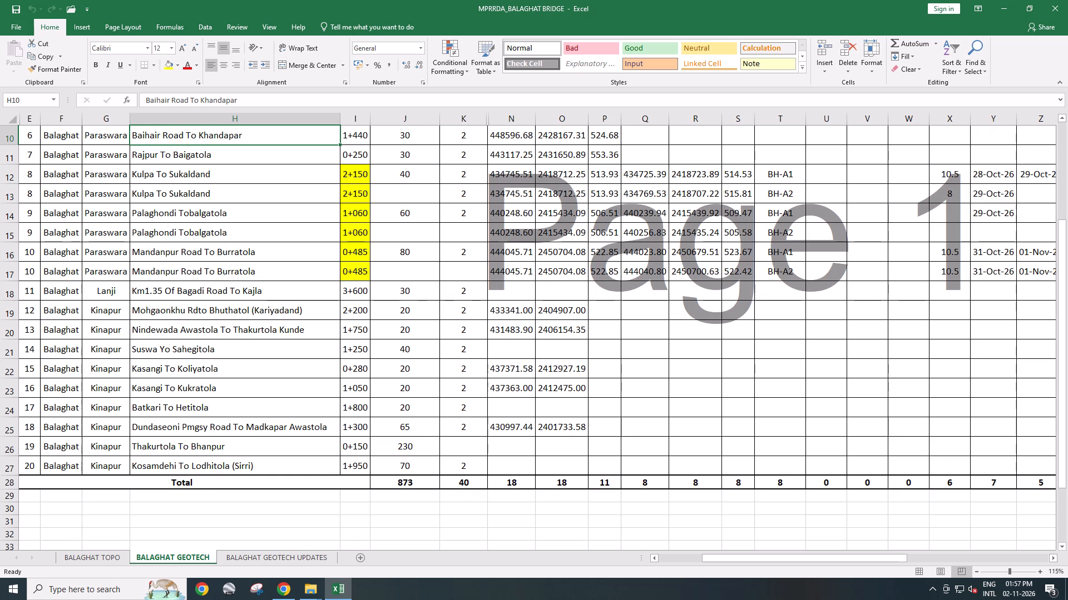
click(303, 307)
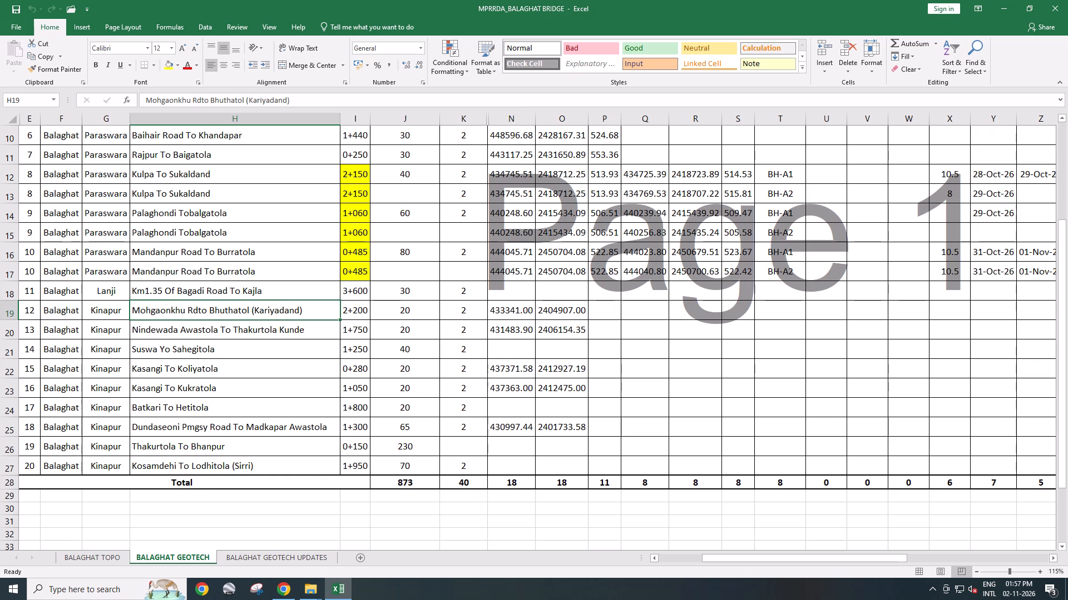
scroll(266, 384, up, 3)
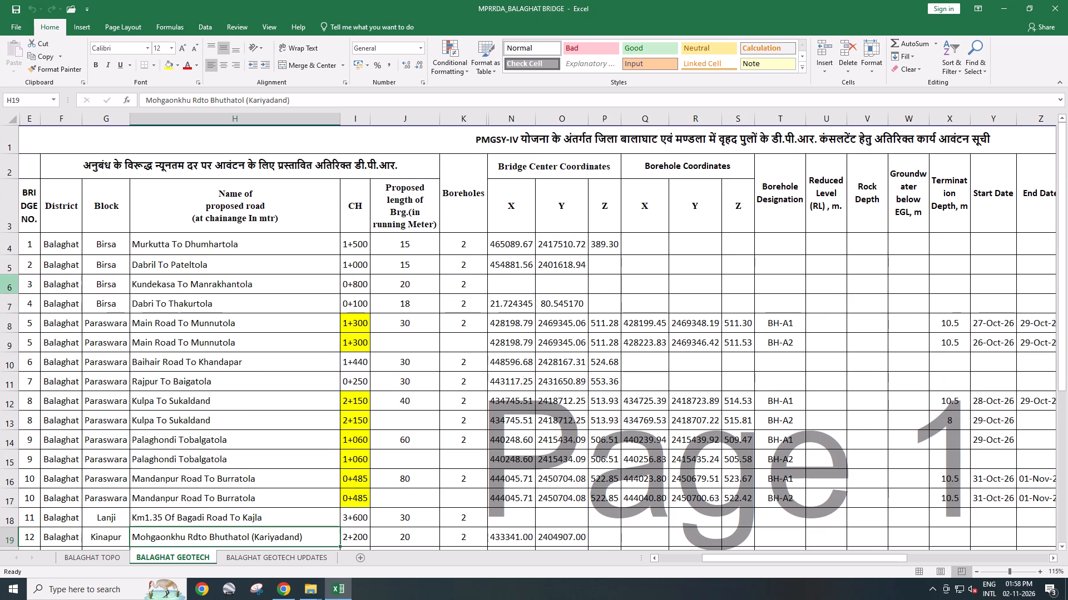
scroll(1, 282, up, 1)
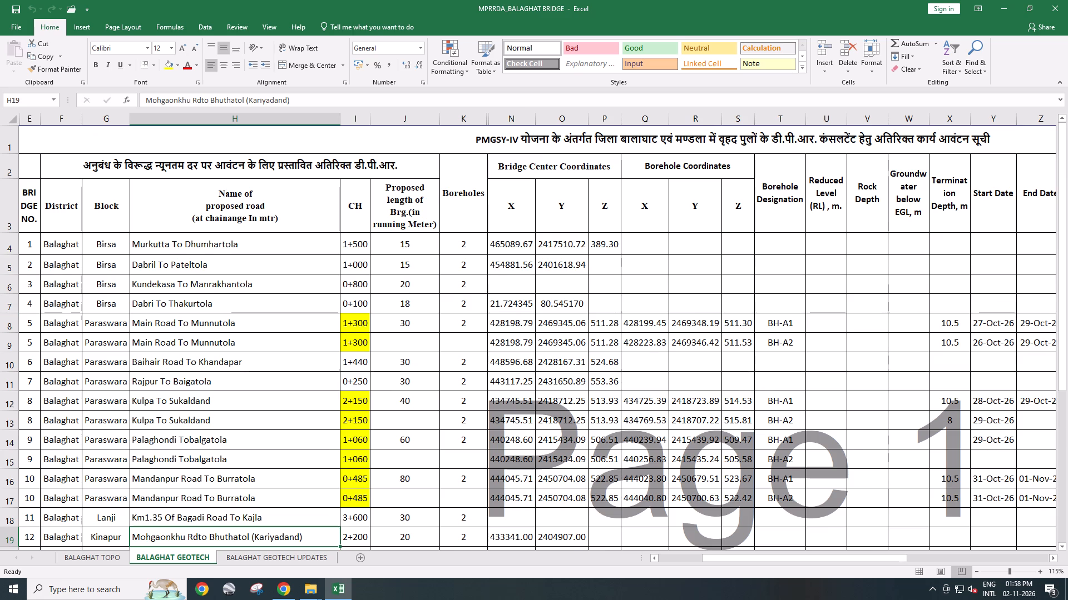
scroll(85, 324, down, 1)
scroll(85, 318, up, 1)
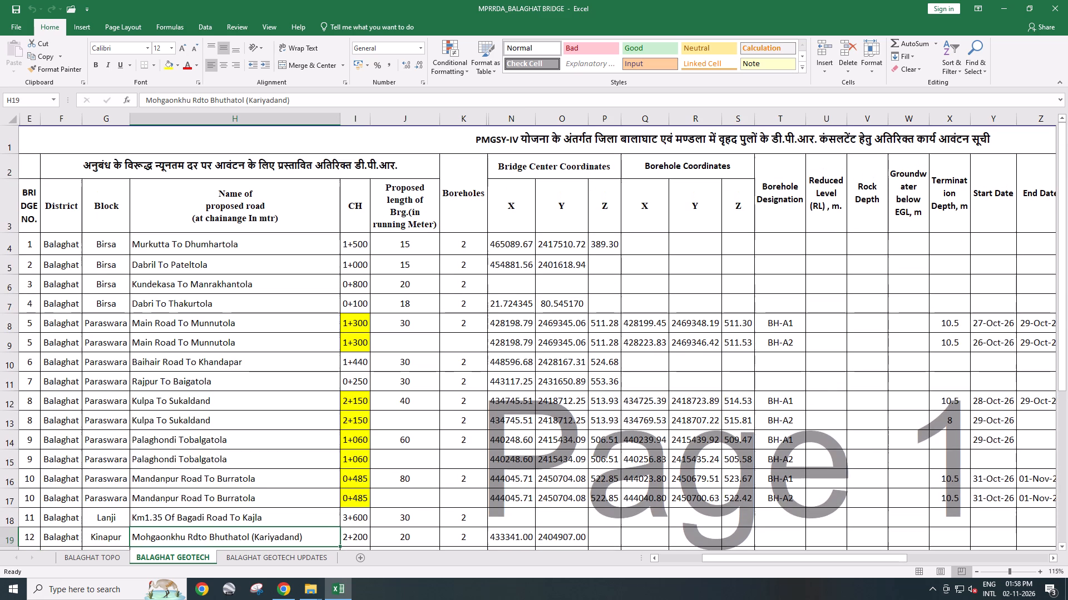
scroll(85, 318, up, 1)
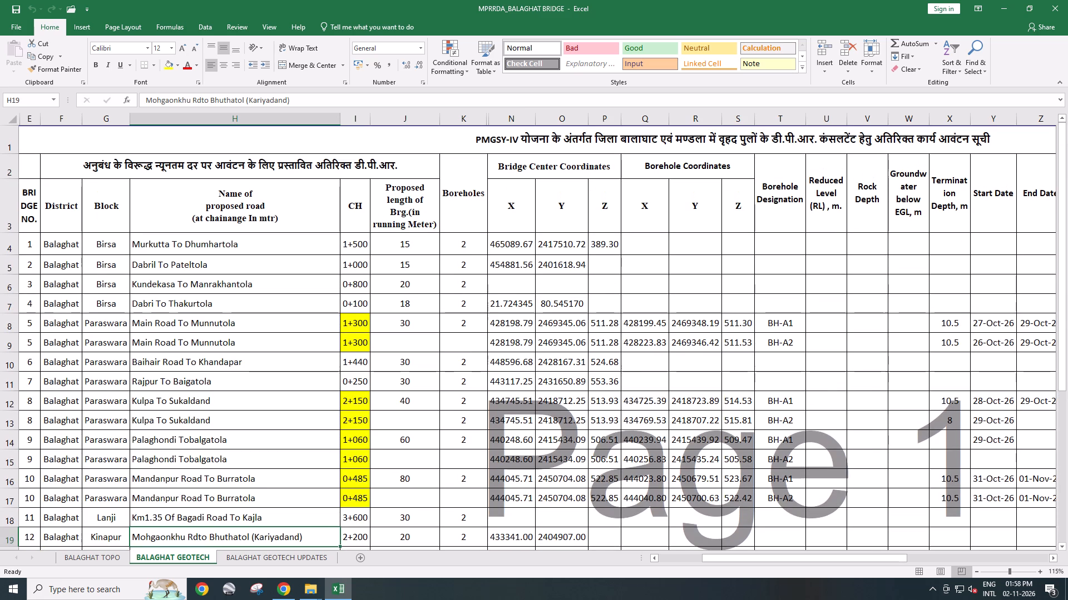
scroll(85, 318, up, 1)
scroll(85, 318, down, 5)
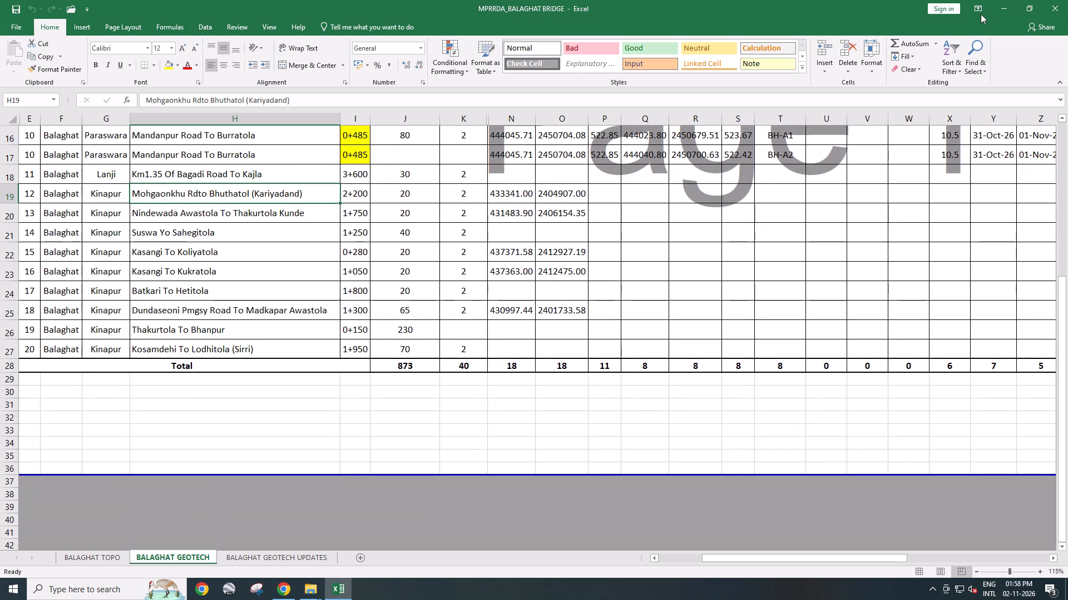
click(1061, 4)
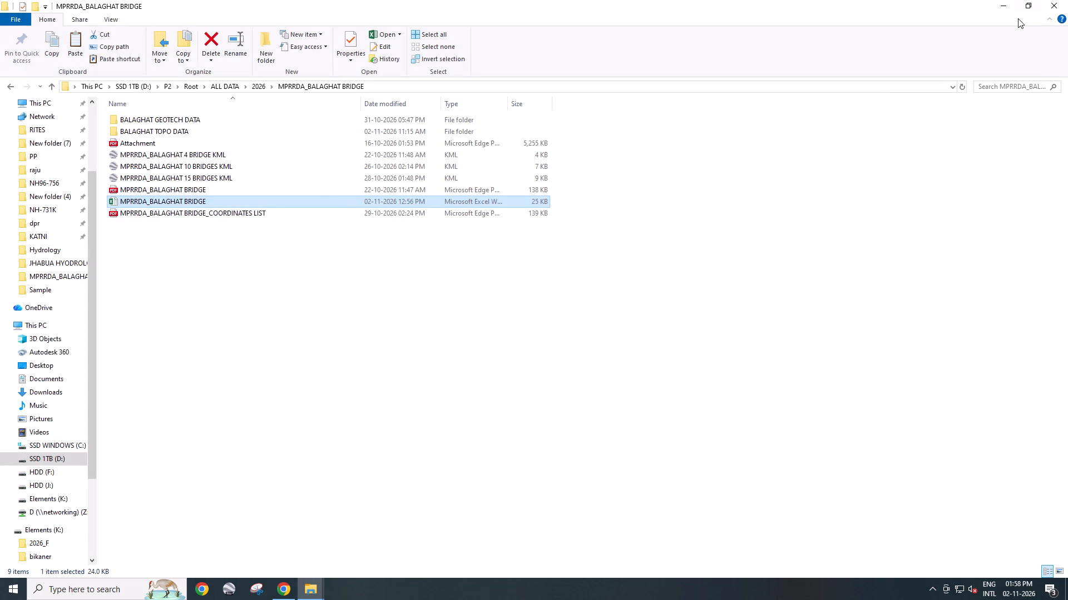
Restore the MPRRDA_BALAGHAT BRIDGE folder window's size, place the MNBR@0+400-Thandla window beside it and go back to JHABUA PDF DATA there.
click(1021, 9)
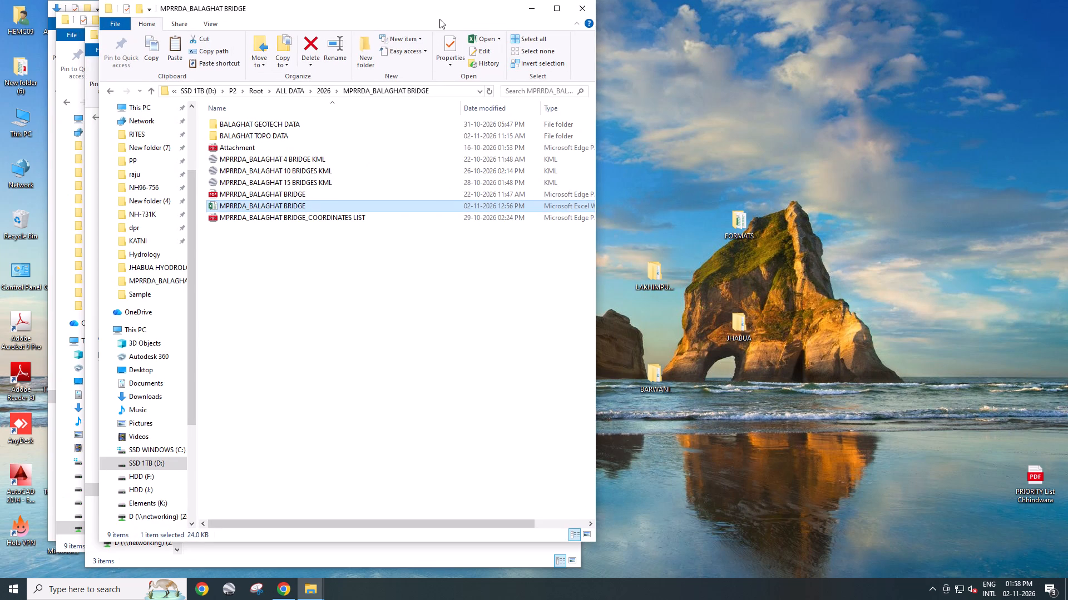
drag(439, 19, 418, 22)
click(314, 593)
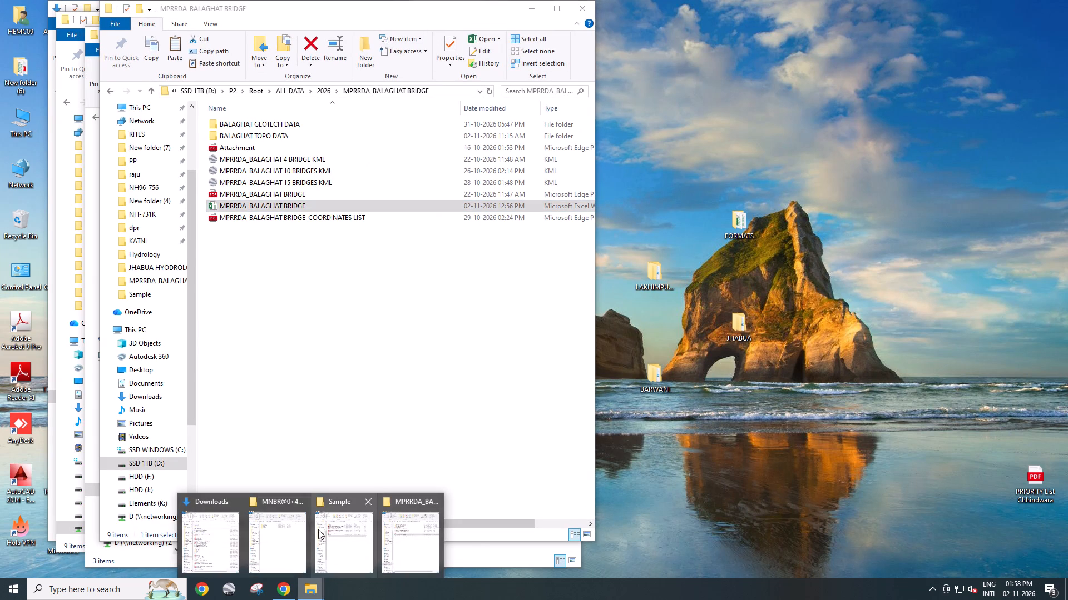
click(279, 536)
drag(358, 37, 857, 13)
click(772, 92)
click(825, 93)
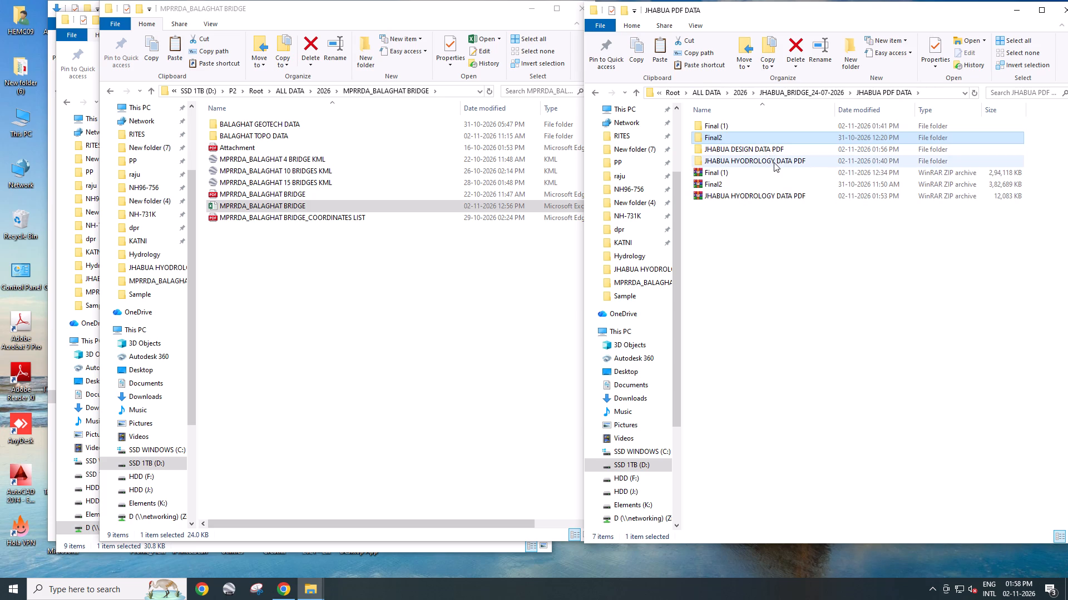
Check the folders JHABUA HYODROLOGY DATA PDF, BALAGHAT GEOTECH DATA and Final (1) > Final, and return the Jhabua window to JHABUA PDF DATA.
double_click(774, 162)
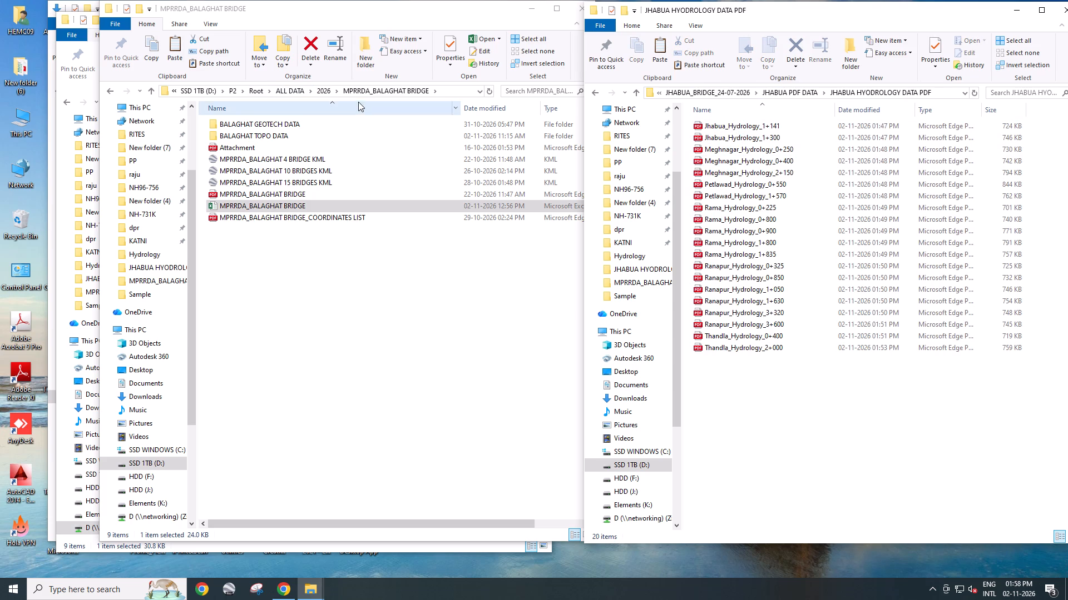
double_click(252, 126)
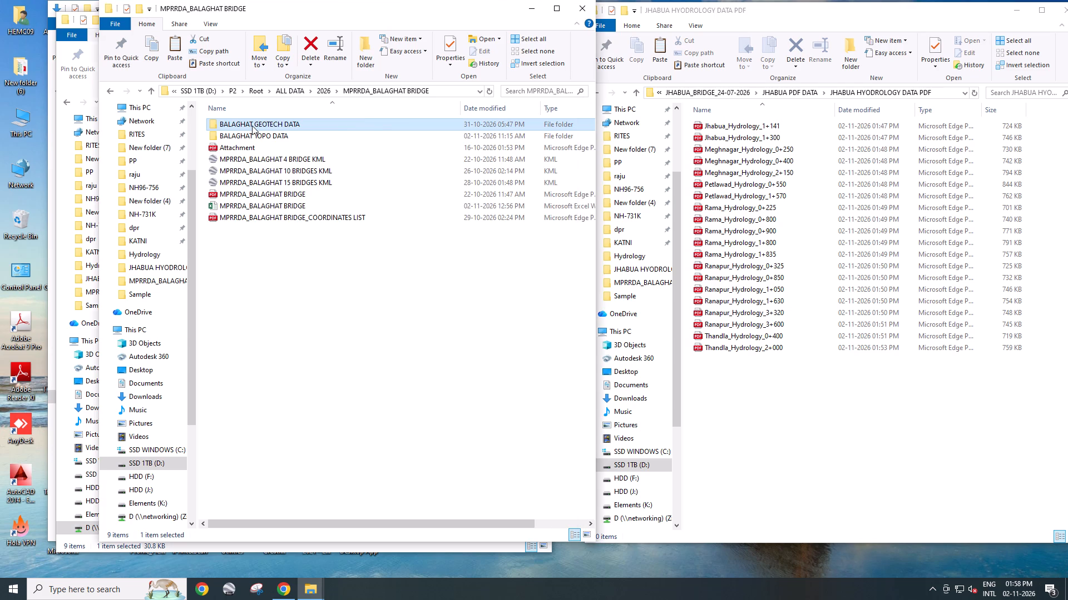
click(806, 91)
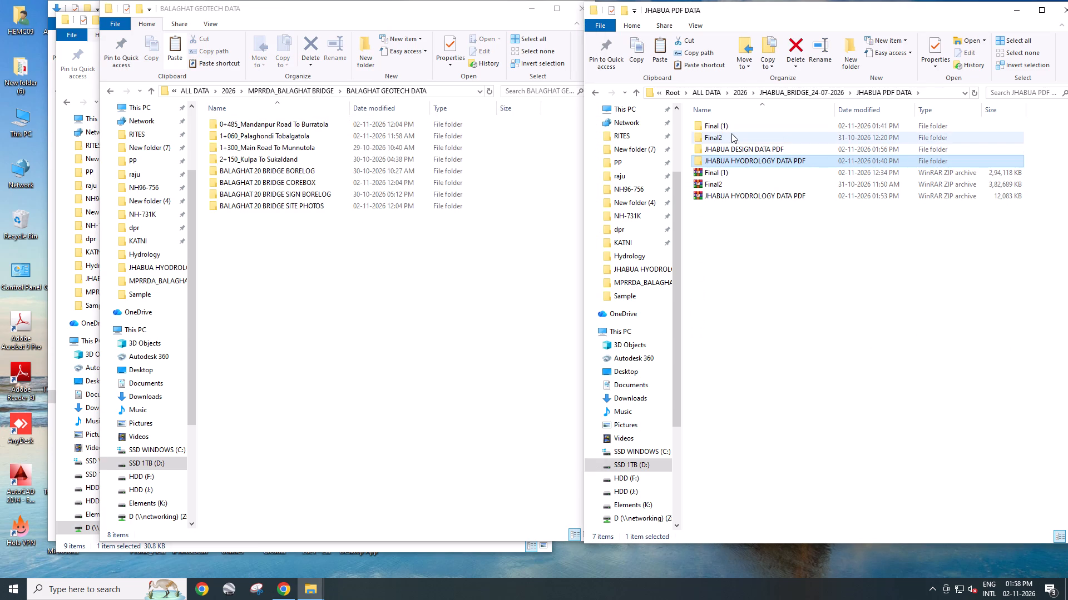
double_click(731, 129)
double_click(731, 129)
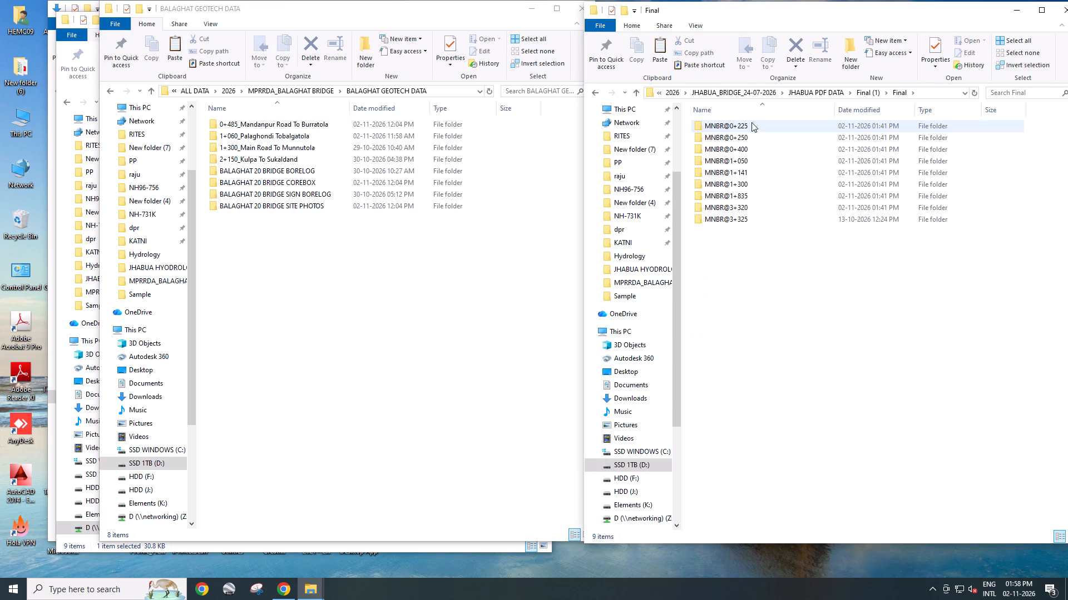
click(869, 93)
click(834, 93)
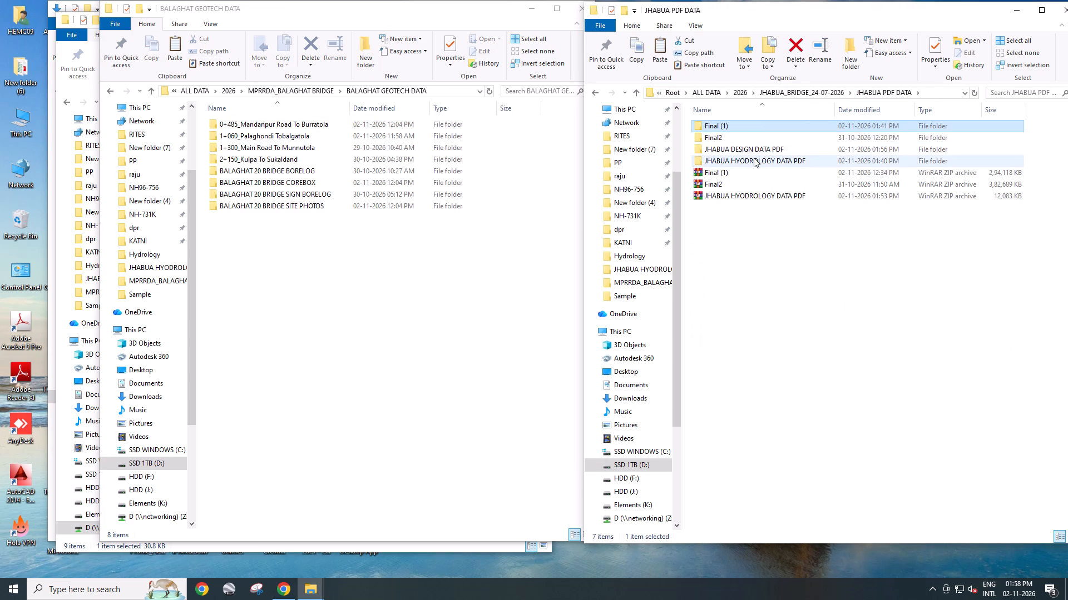
Open the JHABUA DESIGN DATA PDF folder inside JHABUA PDF DATA.
double_click(753, 149)
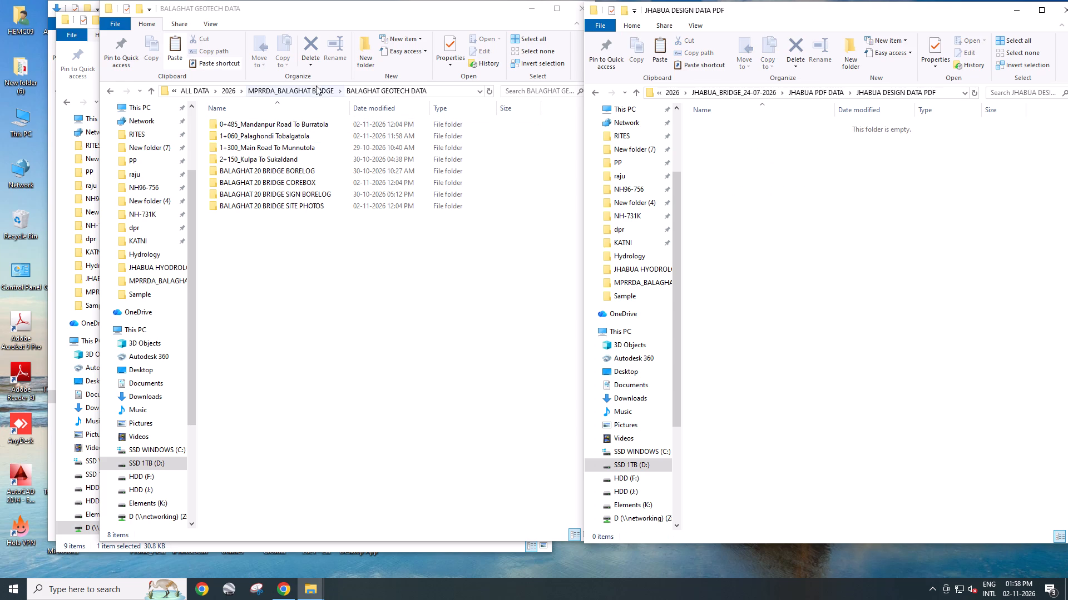
Take the BALAGHAT GEOTECH DATA window to 2026 > JHABUA_BRIDGE_24-07-2026 > JHABUA PDF DATA, check Final2, and open Final (1) > Final.
click(290, 91)
click(328, 90)
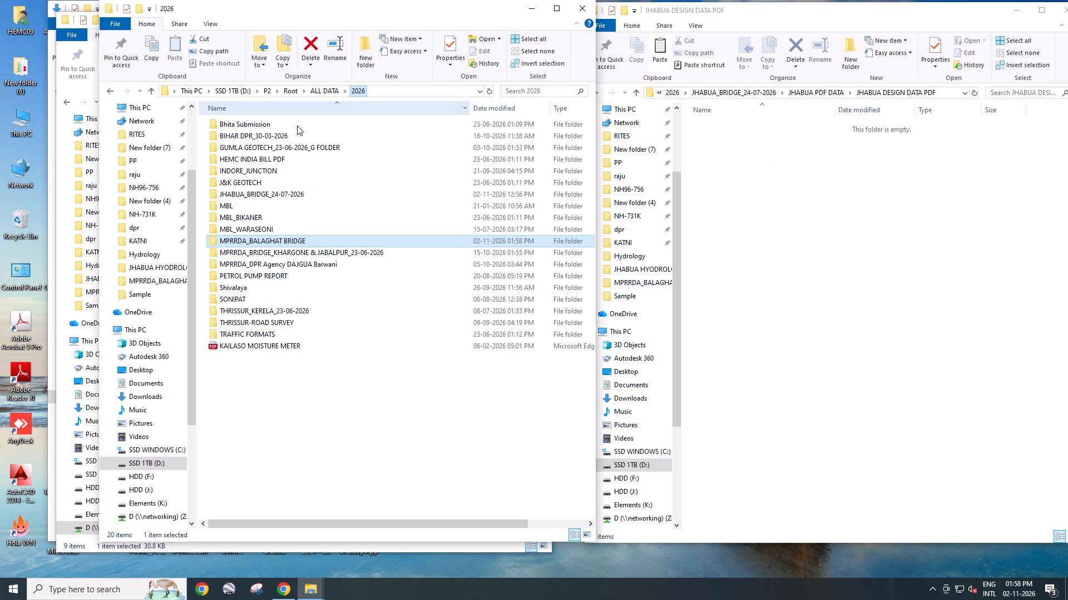
double_click(280, 190)
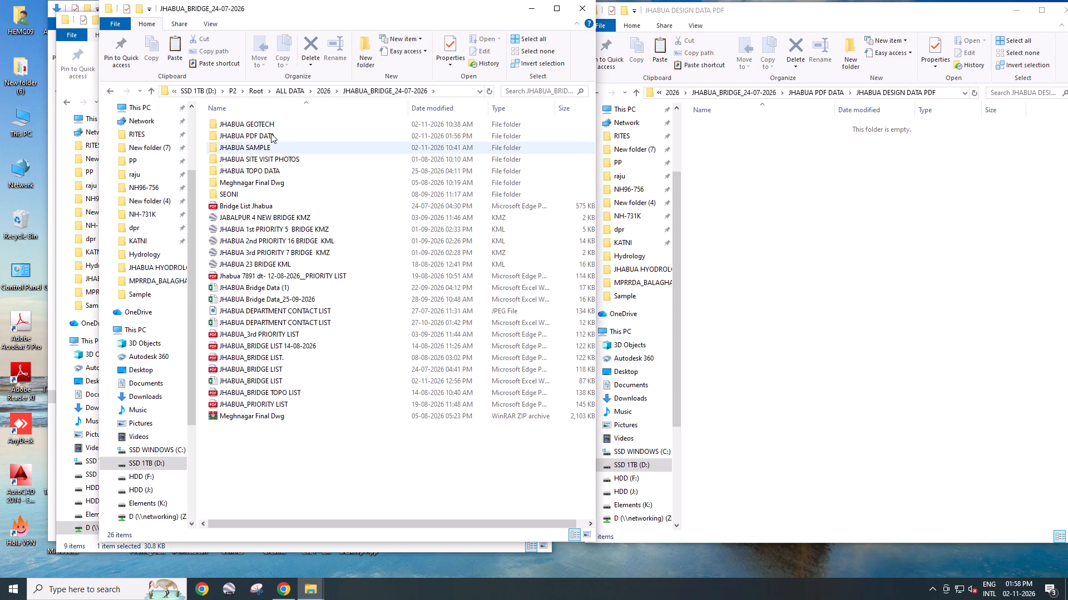
double_click(275, 132)
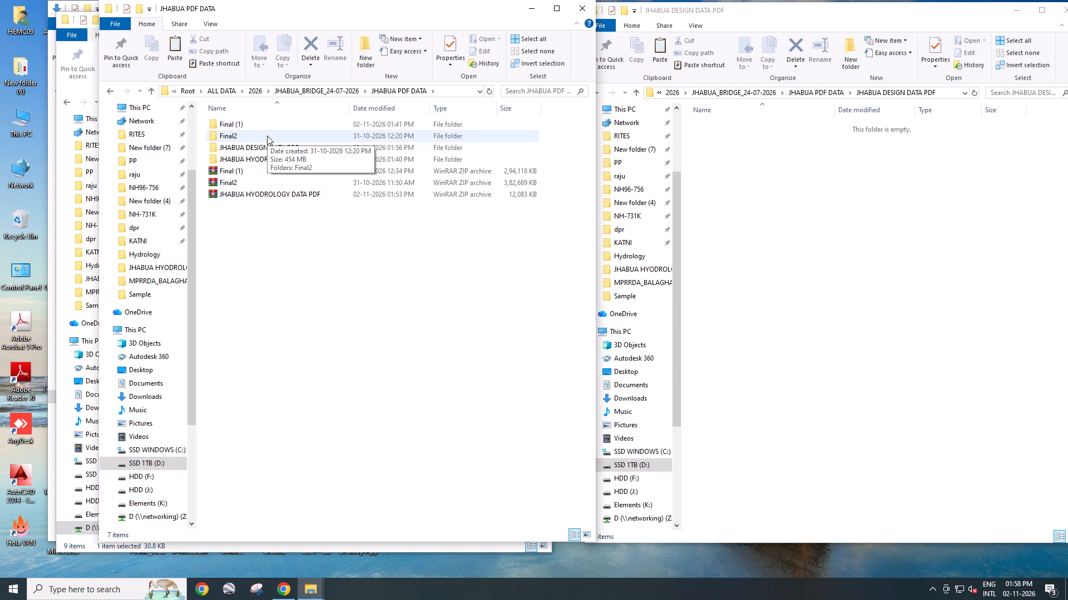
double_click(267, 136)
click(374, 93)
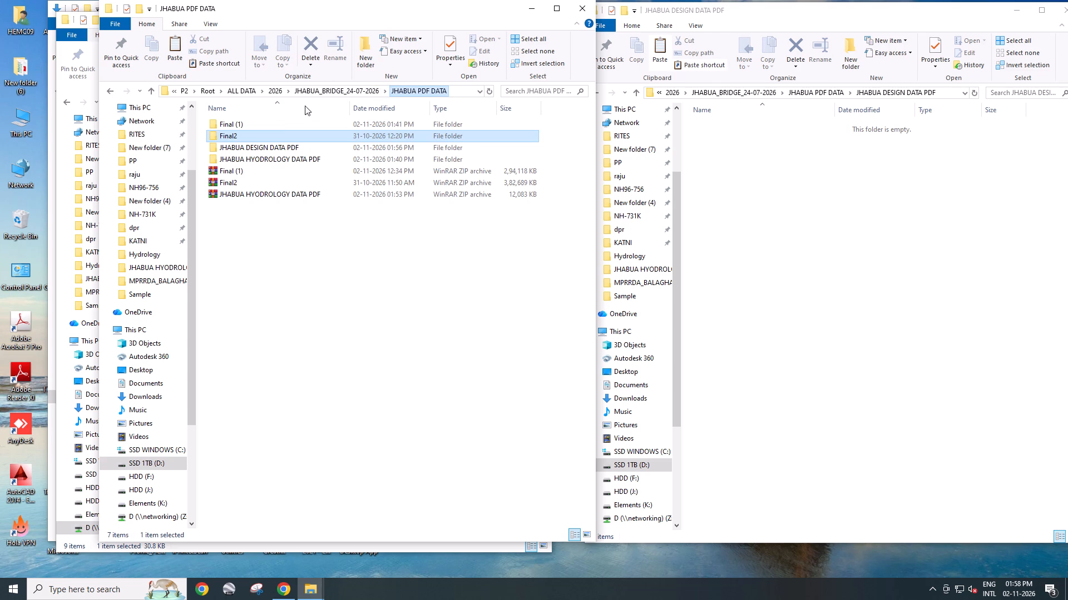
double_click(272, 122)
double_click(272, 122)
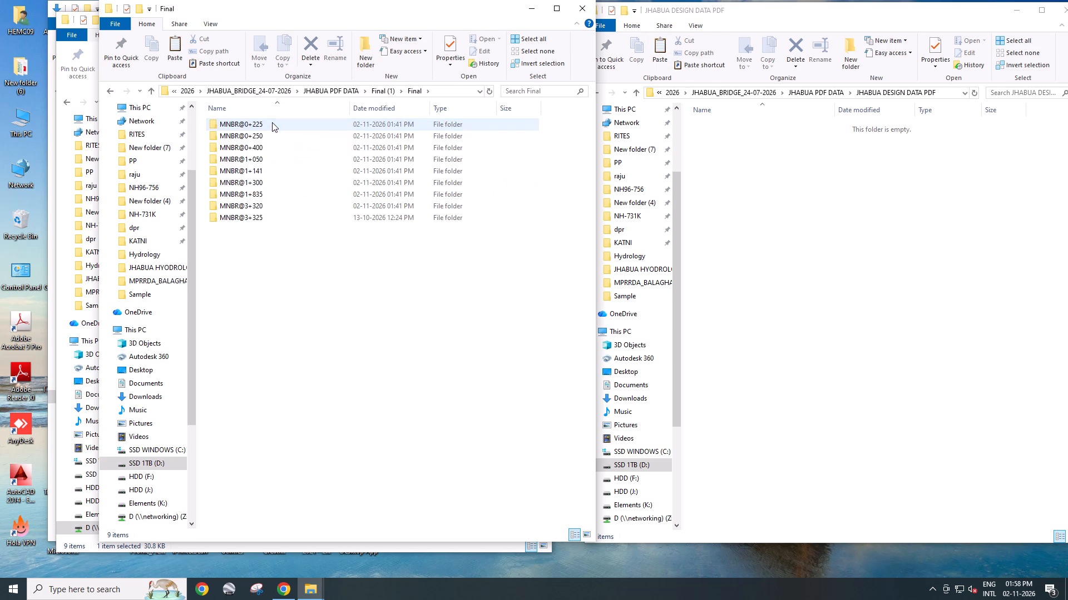
Maximise the Final folder window and open the Design of Abutment- 0+225 workbook from MNBR@0+225 > Design > Abt.
click(562, 11)
double_click(142, 120)
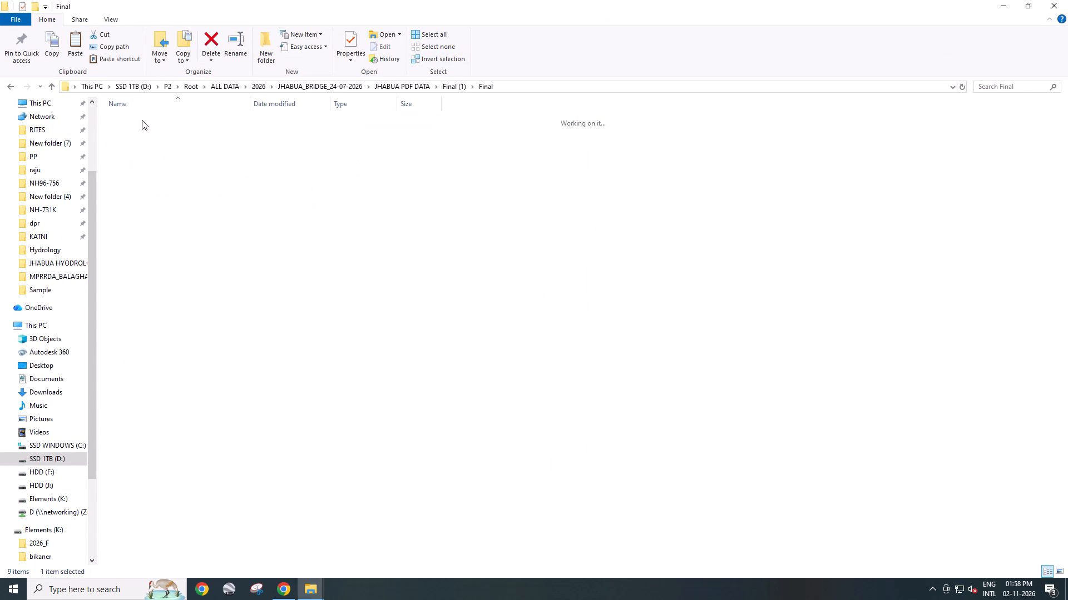
double_click(151, 128)
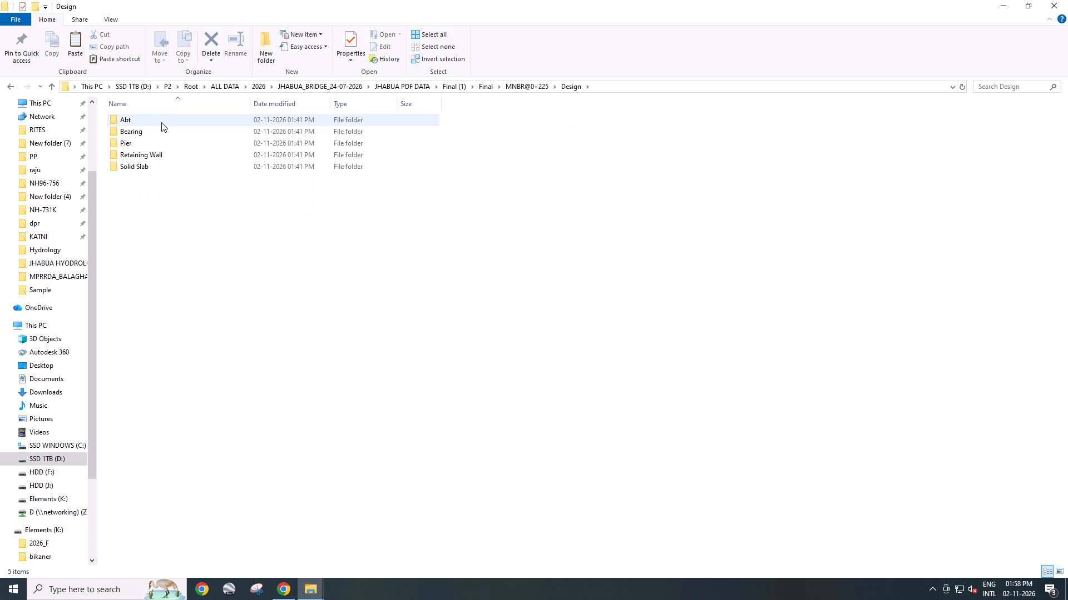
double_click(161, 122)
double_click(161, 122)
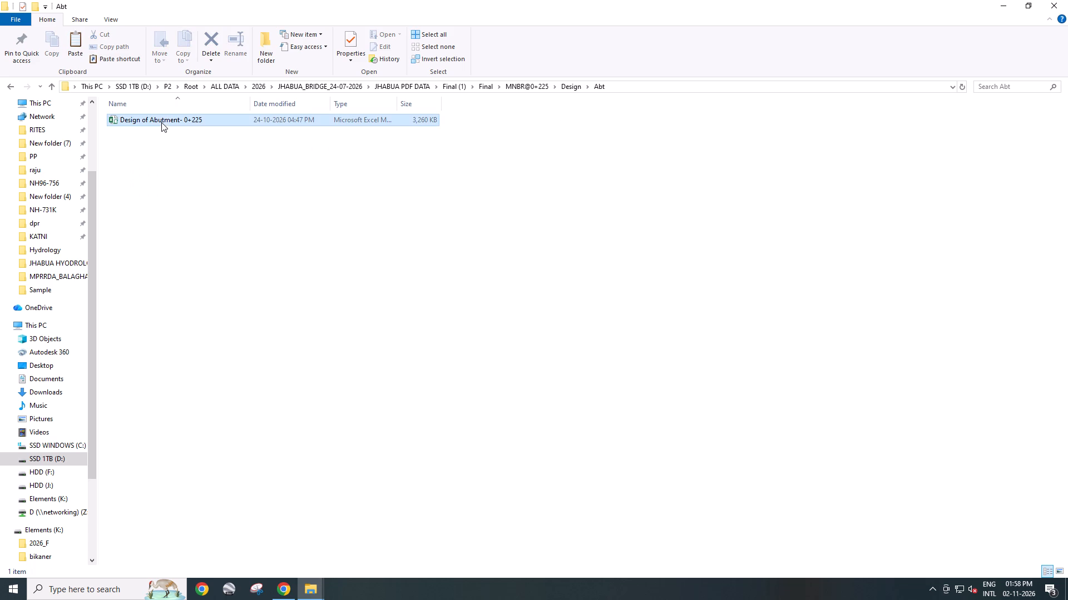
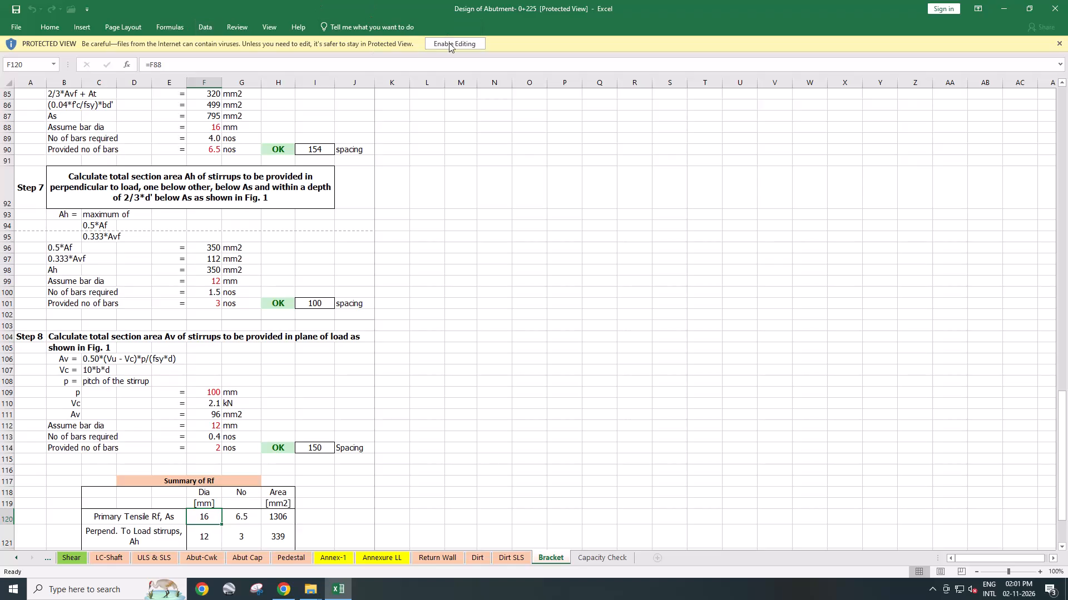
Enable editing and active content in the Design of Abutment- 0+225 workbook, and dismiss the link update.
click(449, 43)
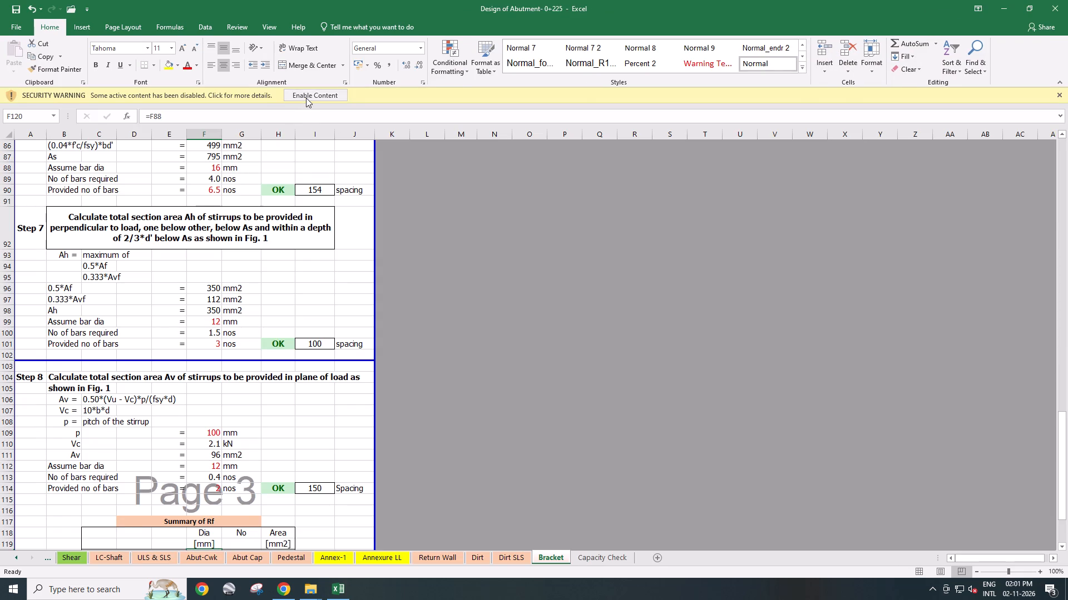
click(306, 98)
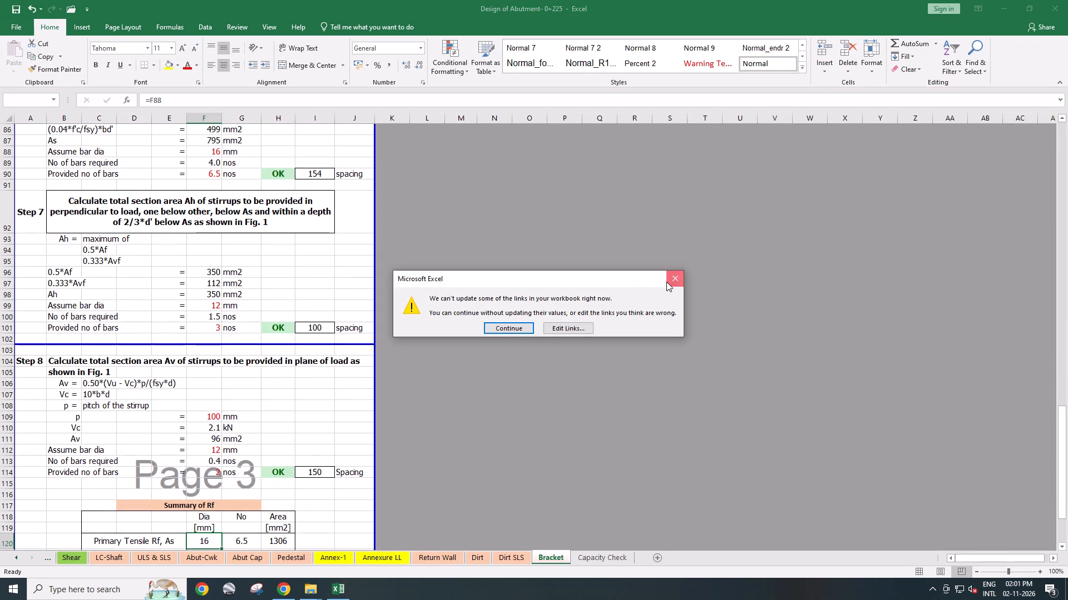
click(666, 282)
Group all the workbook's sheets and save them as a PDF named Design of Abutment- 0+225, starting in the Abt folder.
triple_click(19, 557)
double_click(19, 557)
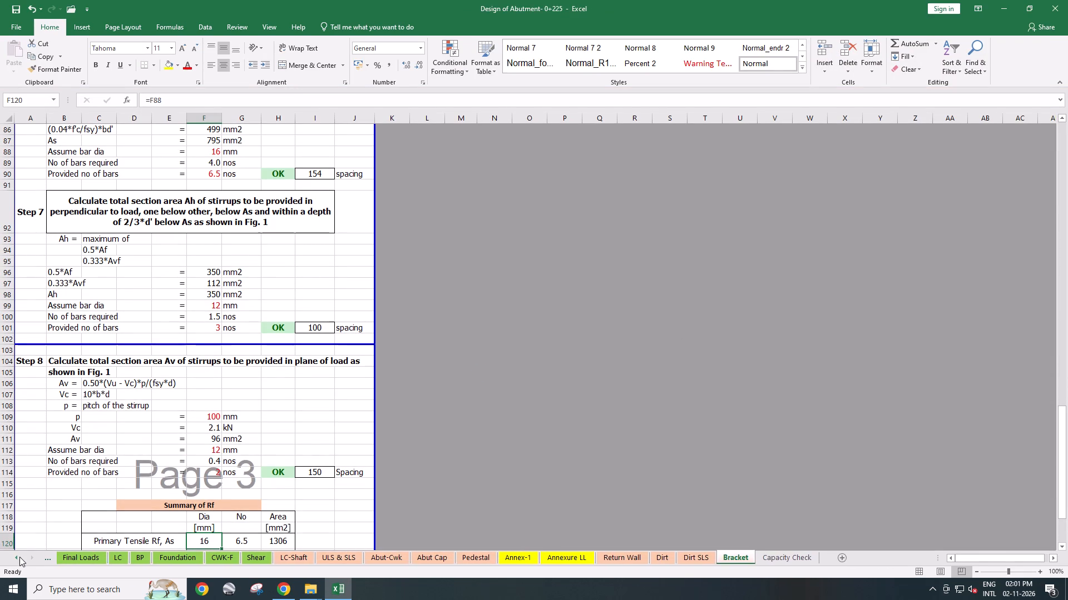
triple_click(19, 557)
triple_click(19, 557)
triple_click(19, 557)
triple_click(19, 557)
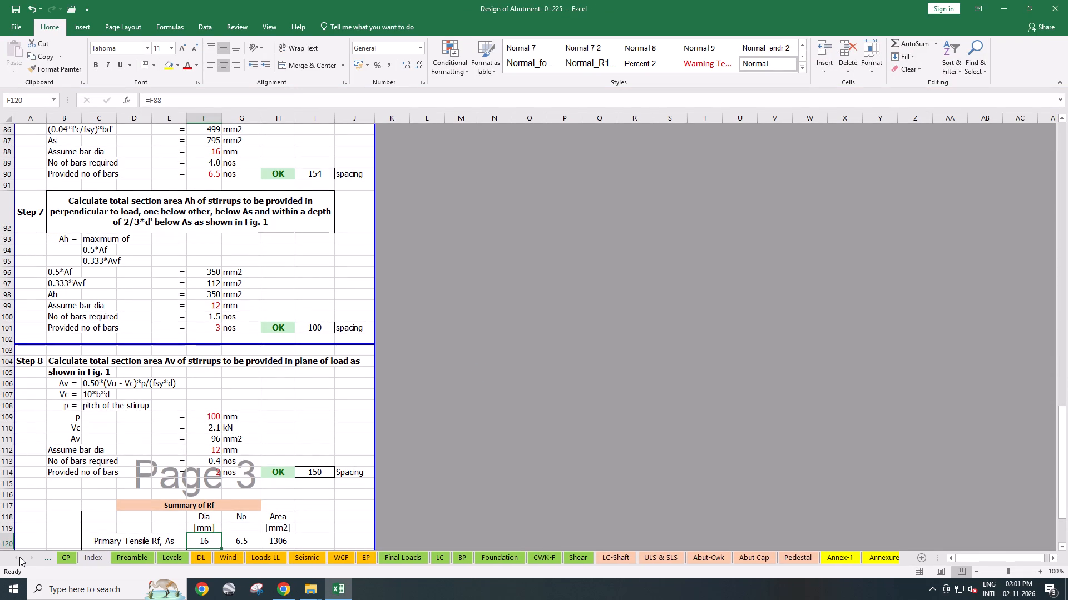
click(19, 557)
right_click(62, 557)
click(96, 551)
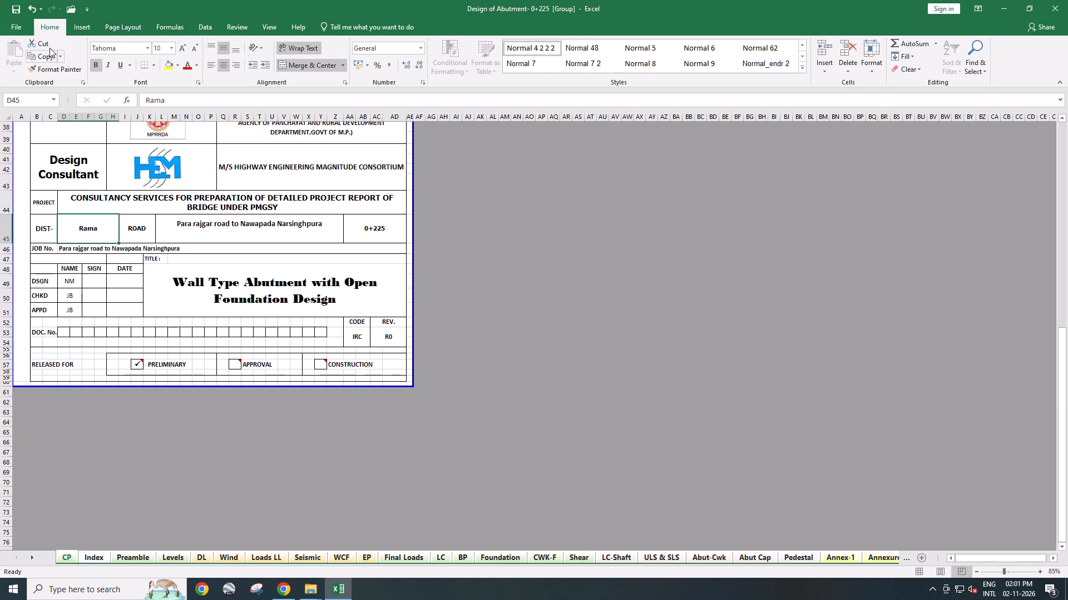
click(14, 24)
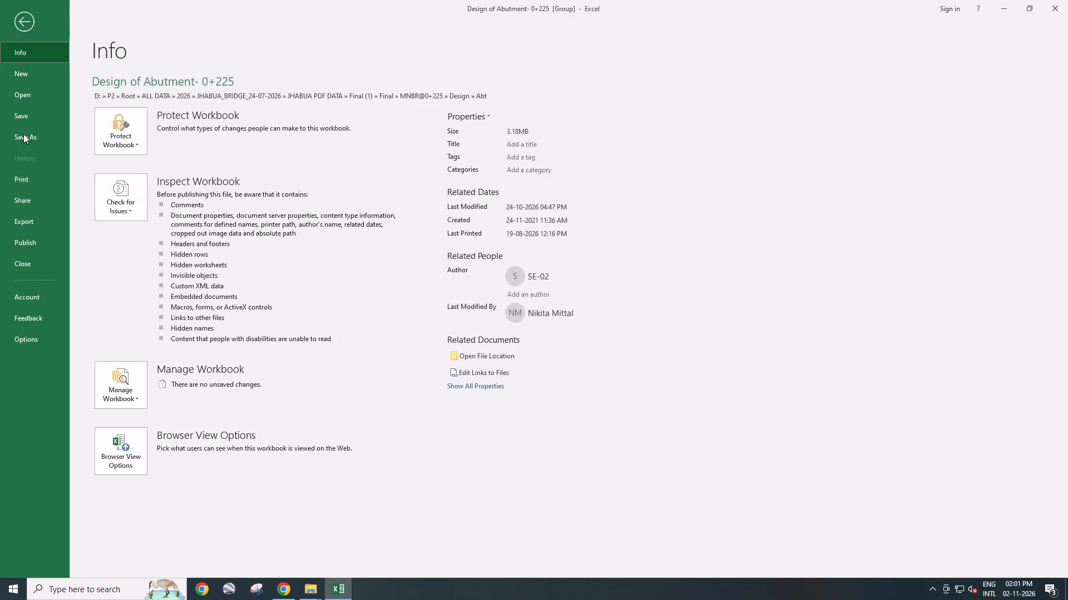
click(24, 134)
click(130, 213)
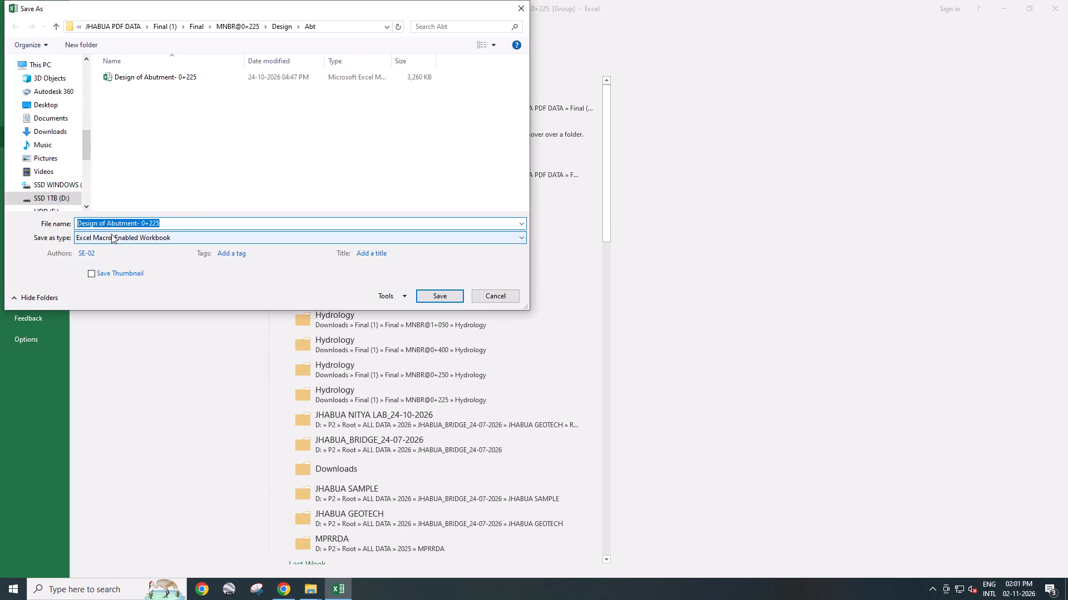
click(111, 234)
click(88, 456)
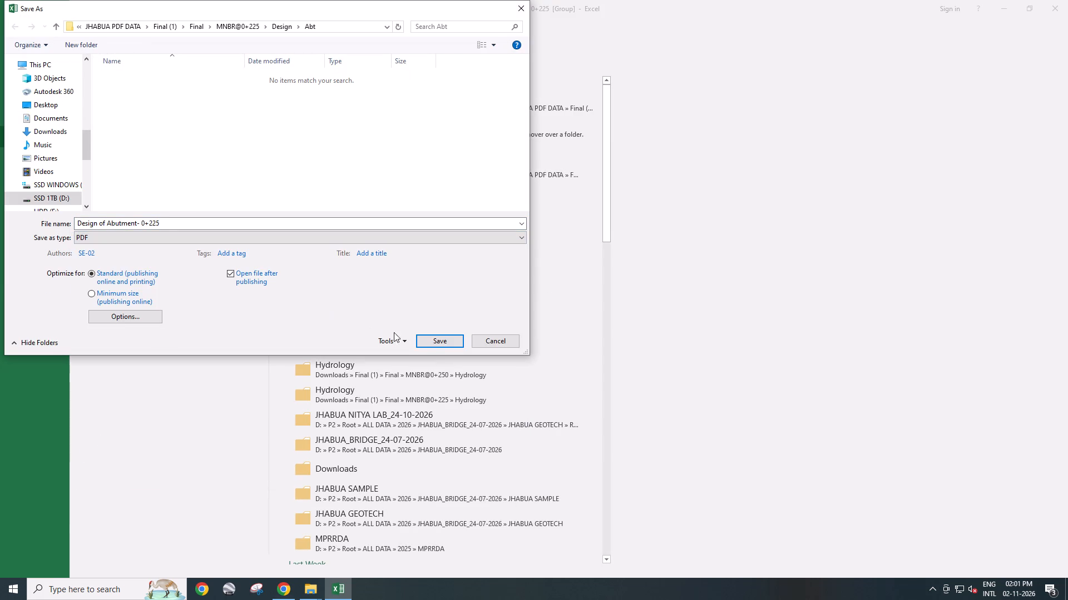
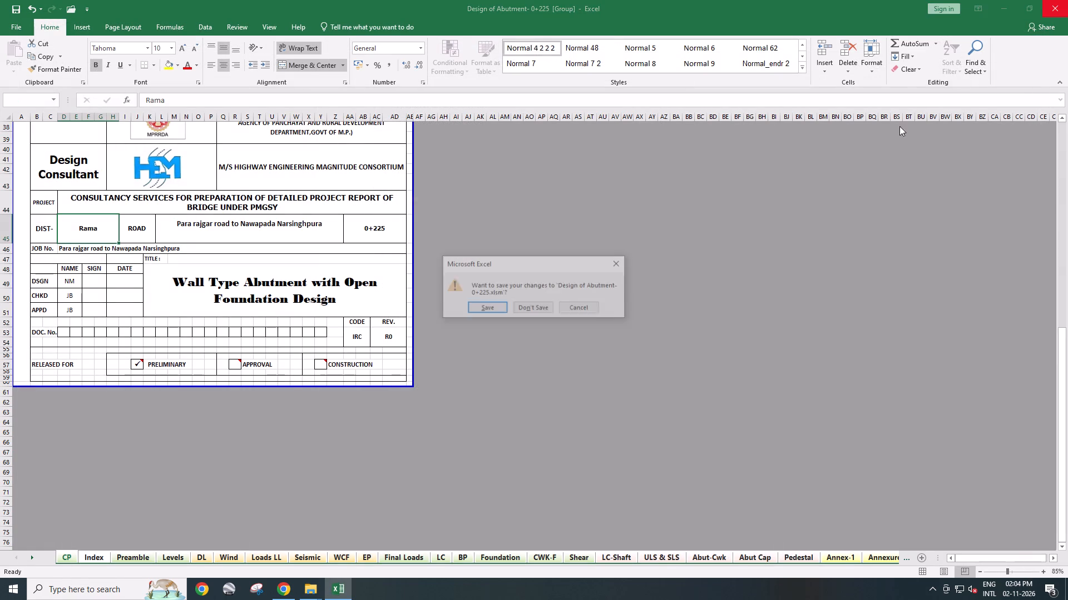
Close the Design of Abutment- 0+225 workbook without saving its changes.
click(546, 304)
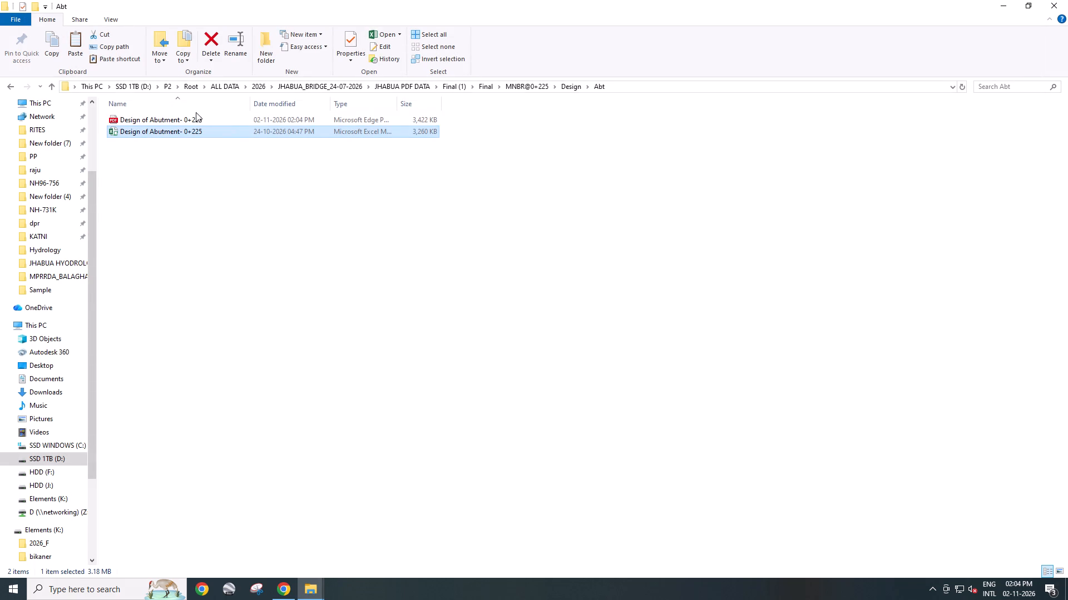
In Adobe Acrobat 9.0, delete page 165 from the Design of Abutment- 0+225 PDF, and save the file on closing.
right_click(195, 116)
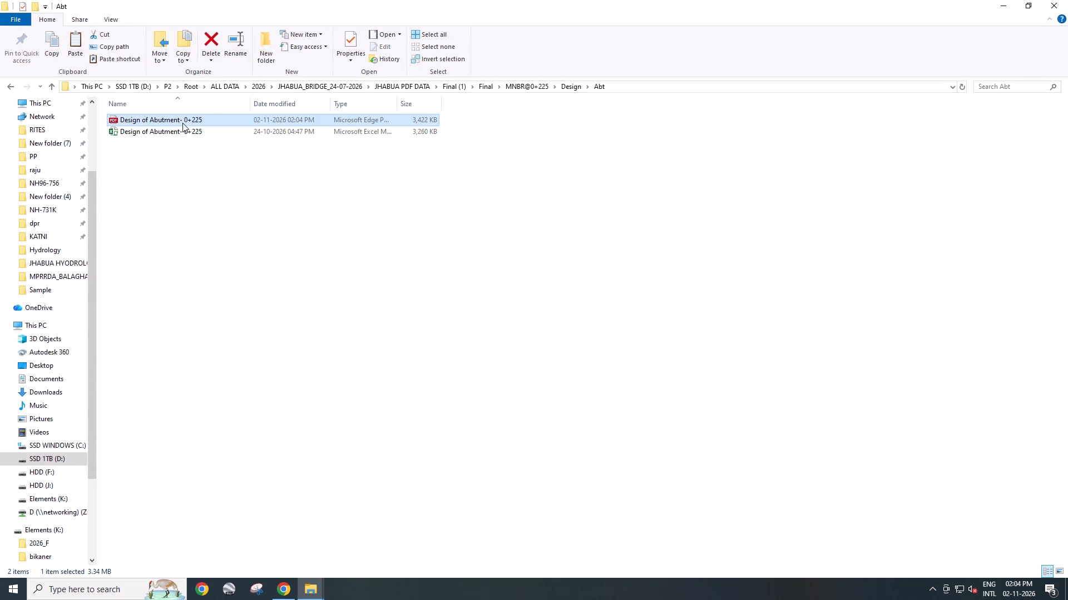
right_click(181, 122)
click(241, 191)
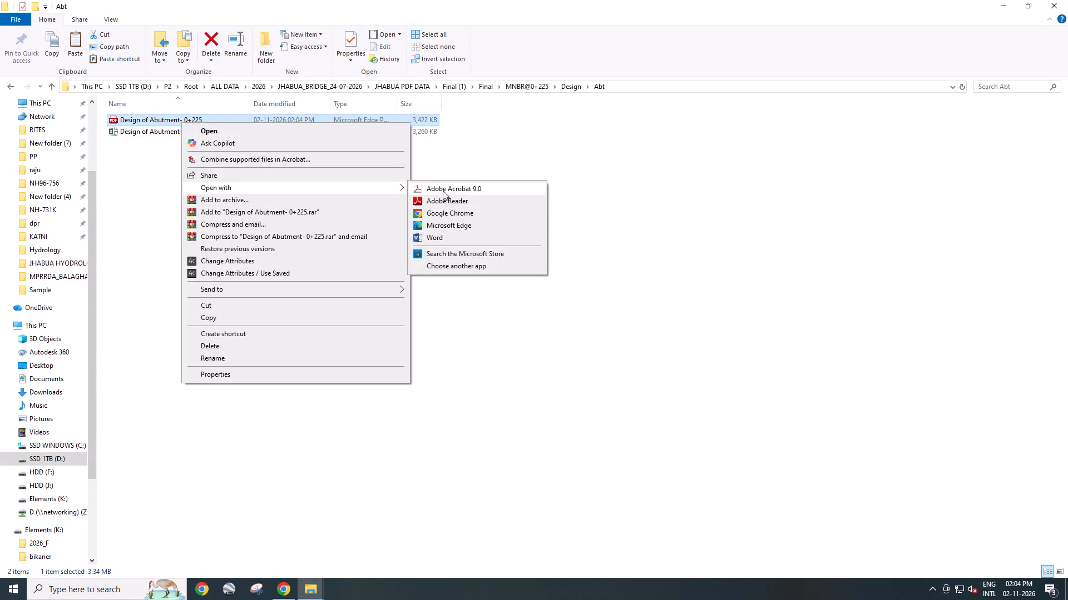
click(443, 190)
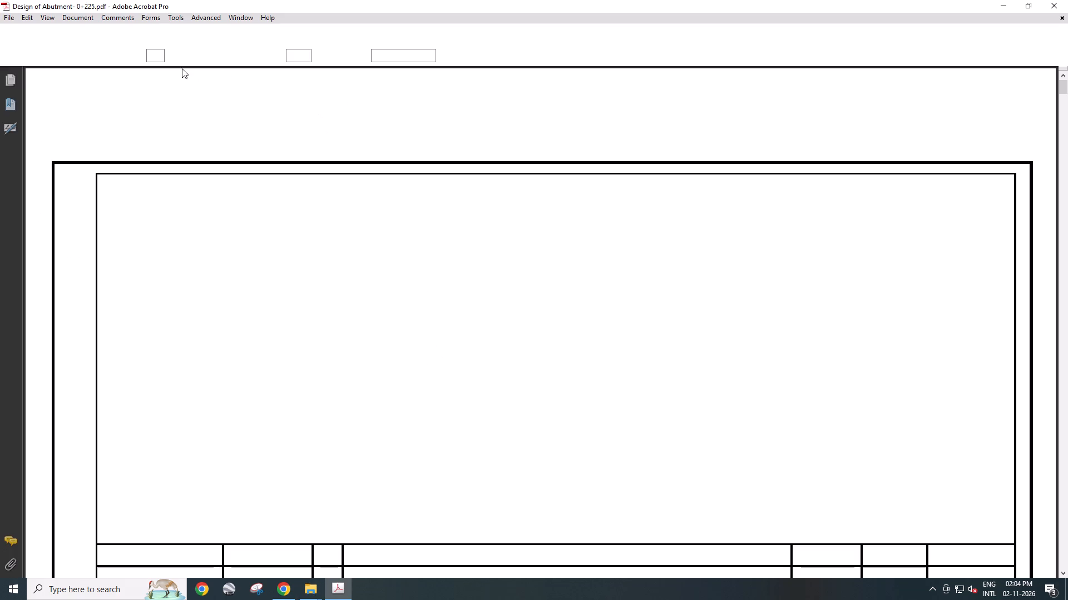
click(153, 58)
text(165)
key(Return)
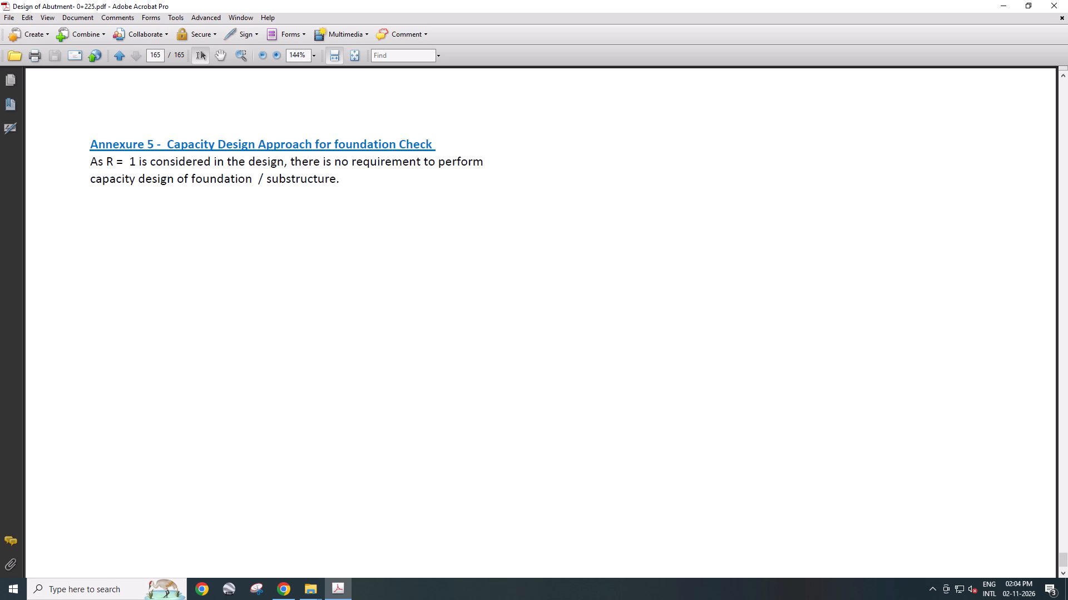
key(ctrl+shift+d)
key(Return)
key(Return)
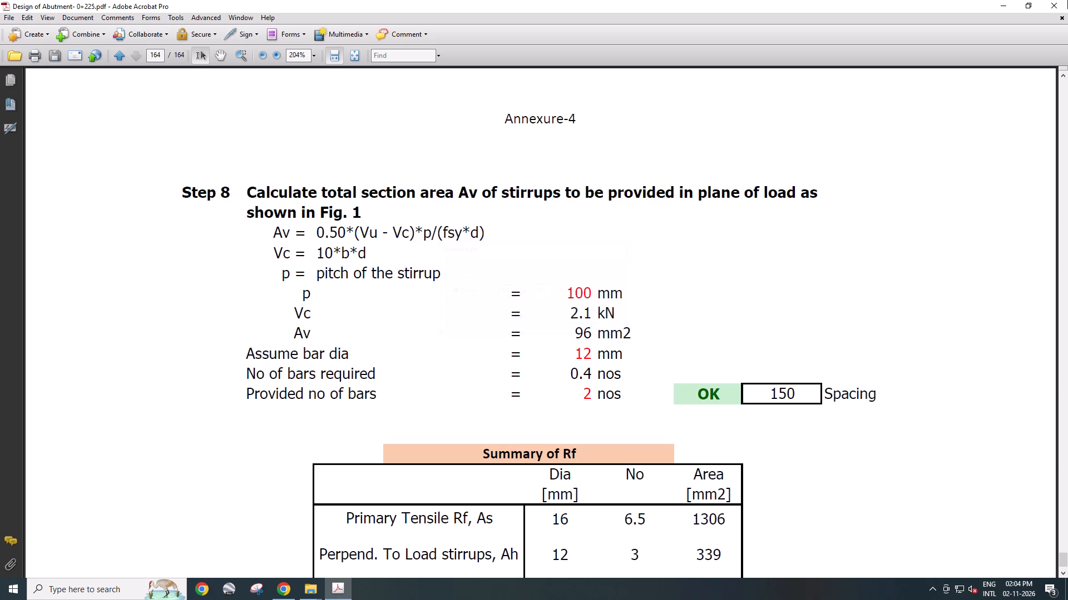
click(1061, 0)
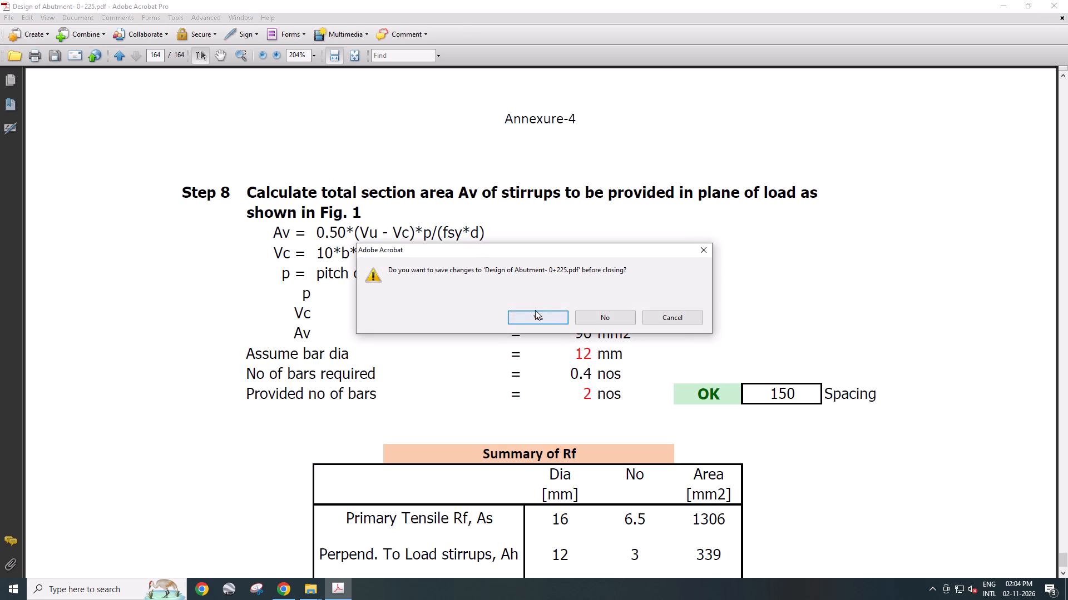
click(538, 318)
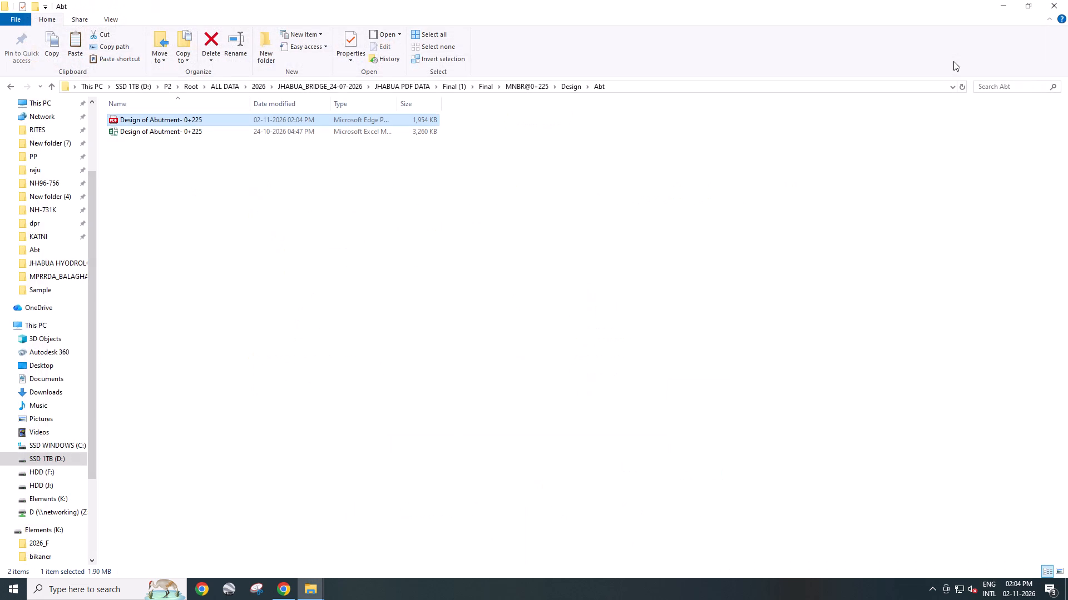
Open the Design Elastomeric Bearing workbook from the MNBR@0+225 Design folder's Bearing subfolder and enable editing.
click(578, 89)
double_click(125, 132)
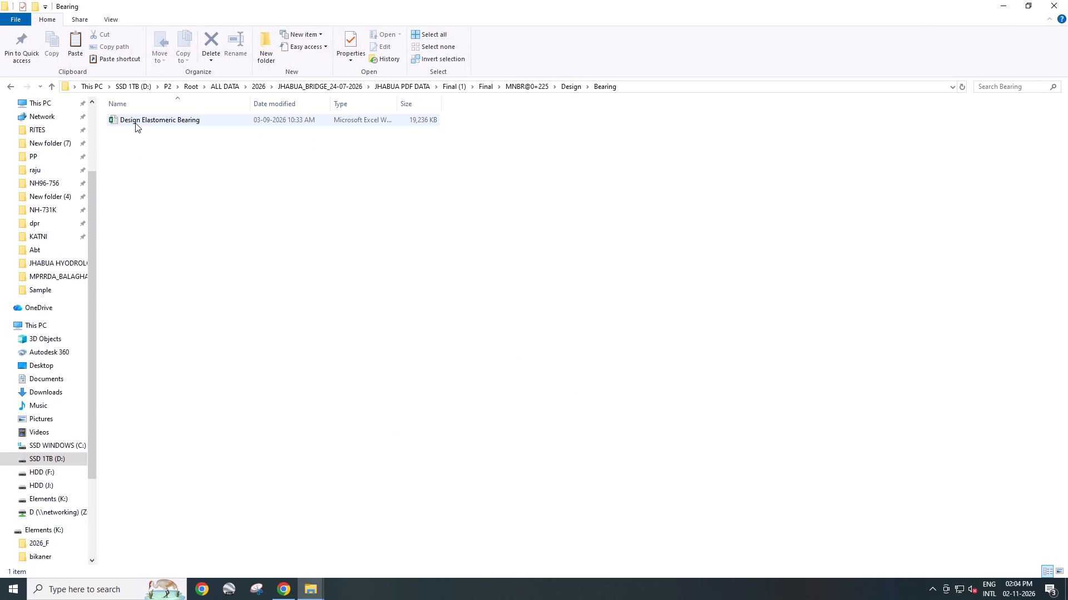
double_click(135, 123)
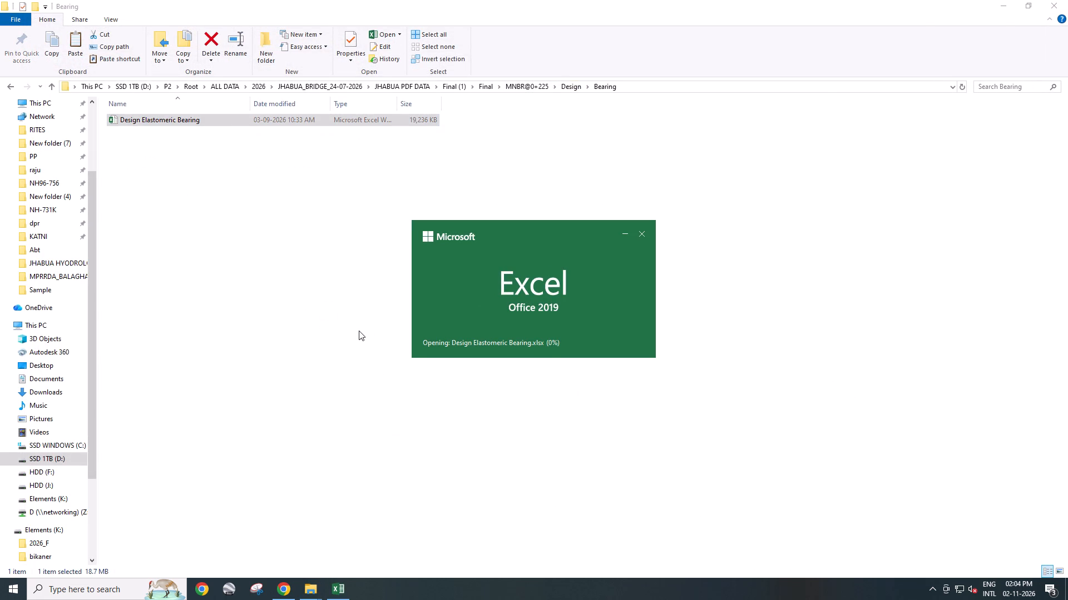
click(477, 42)
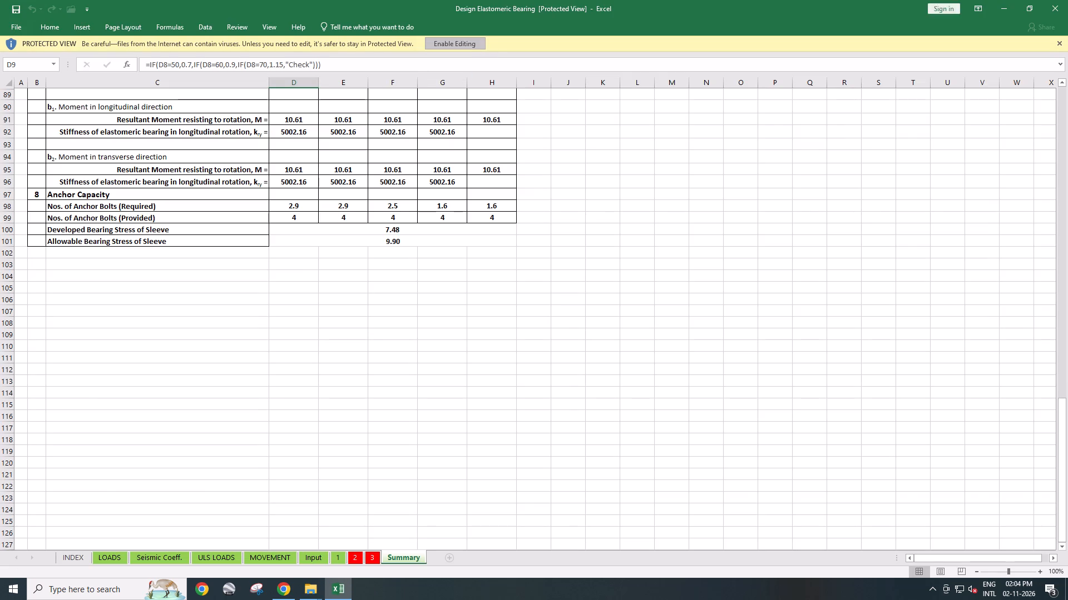
click(24, 558)
click(461, 43)
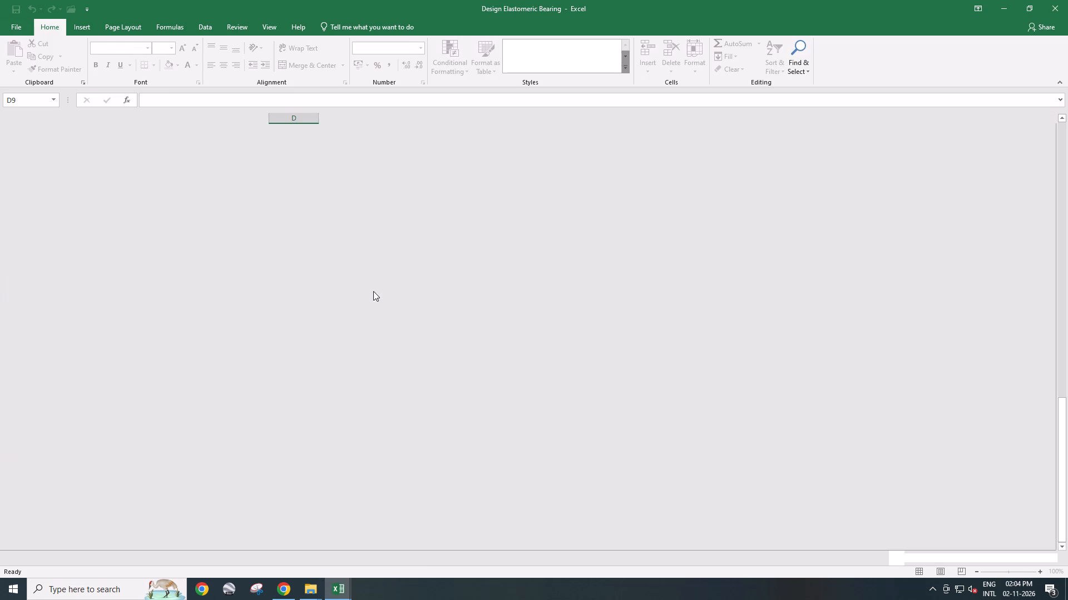
Save all sheets of the bearing workbook as a PDF named Design Elastomeric Bearing in the Bearing folder, and close both files.
scroll(286, 211, up, 7)
scroll(169, 479, down, 1)
scroll(169, 479, up, 2)
right_click(63, 560)
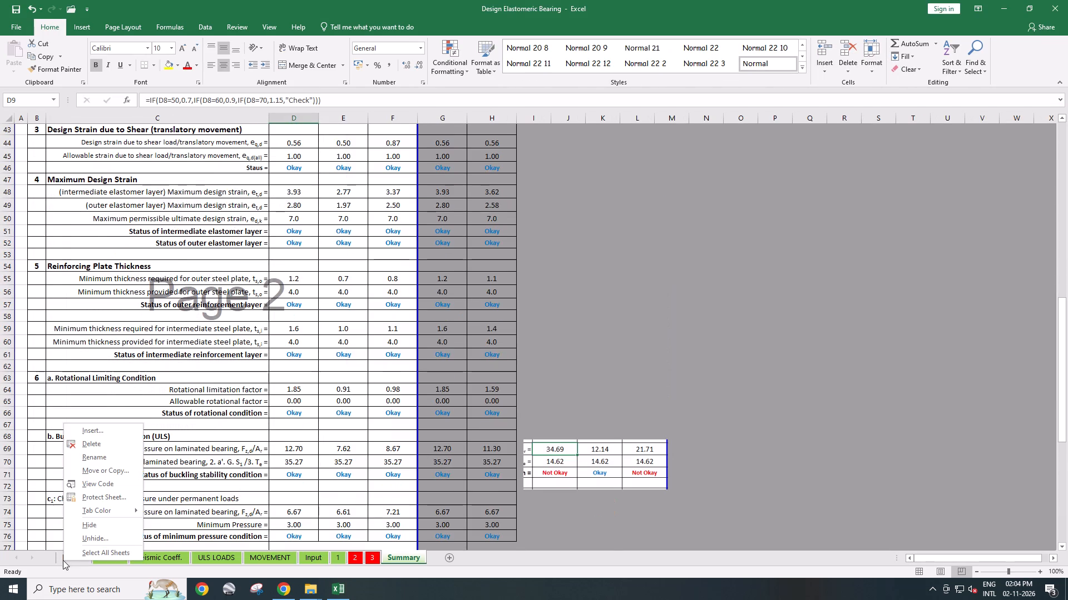
click(85, 557)
click(17, 28)
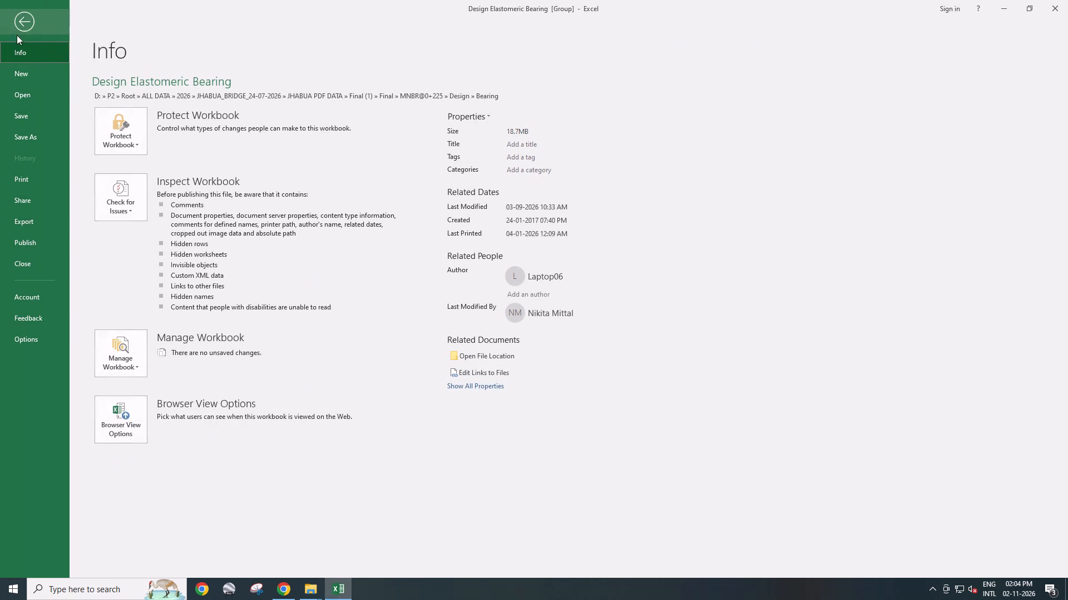
click(32, 133)
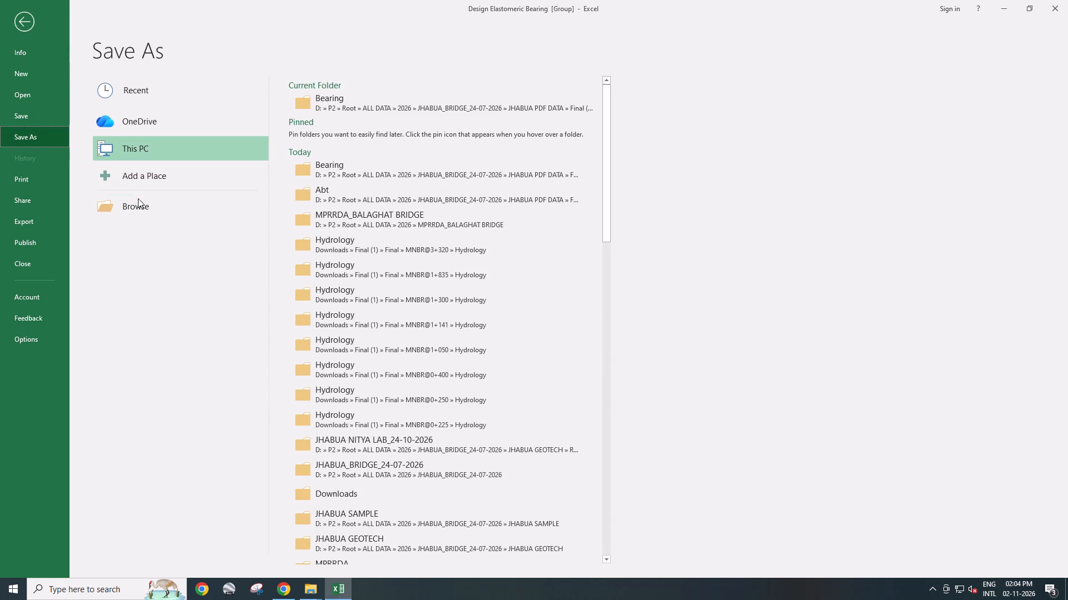
click(138, 198)
click(149, 237)
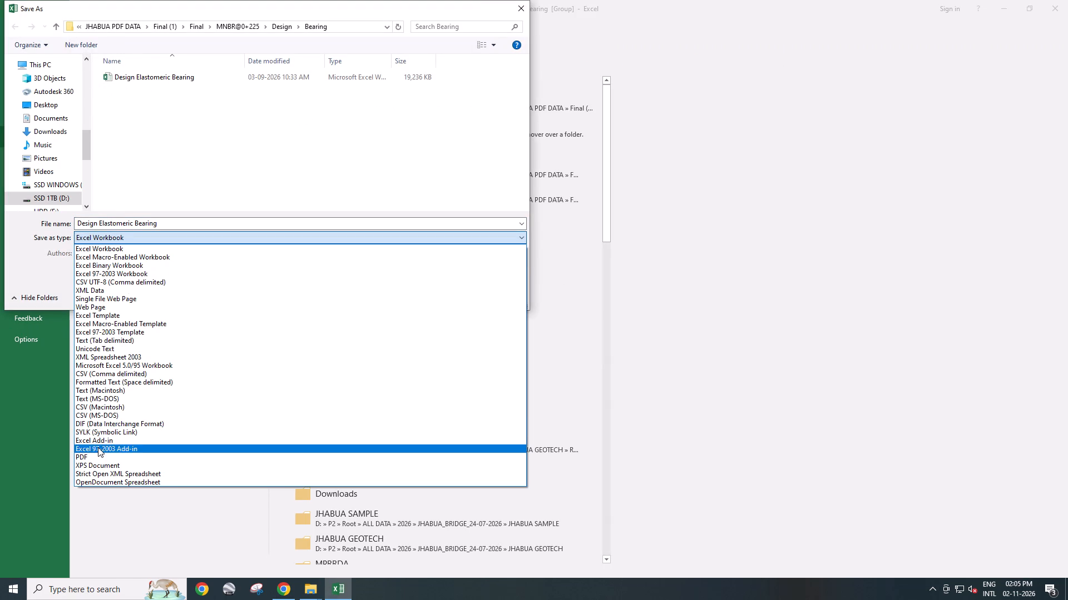
click(94, 457)
click(442, 343)
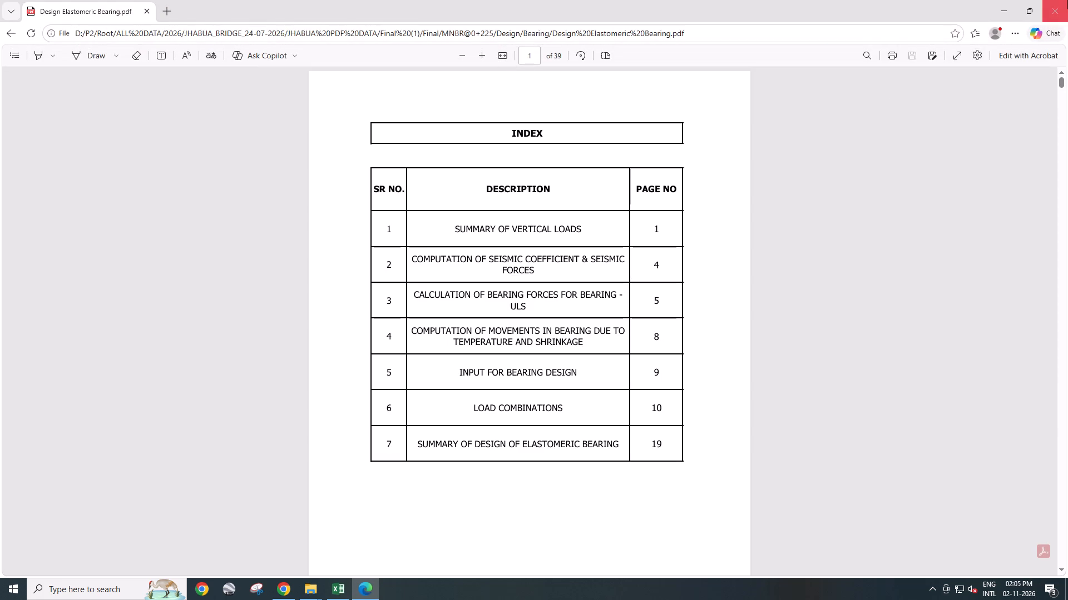
click(1067, 0)
click(1067, 0)
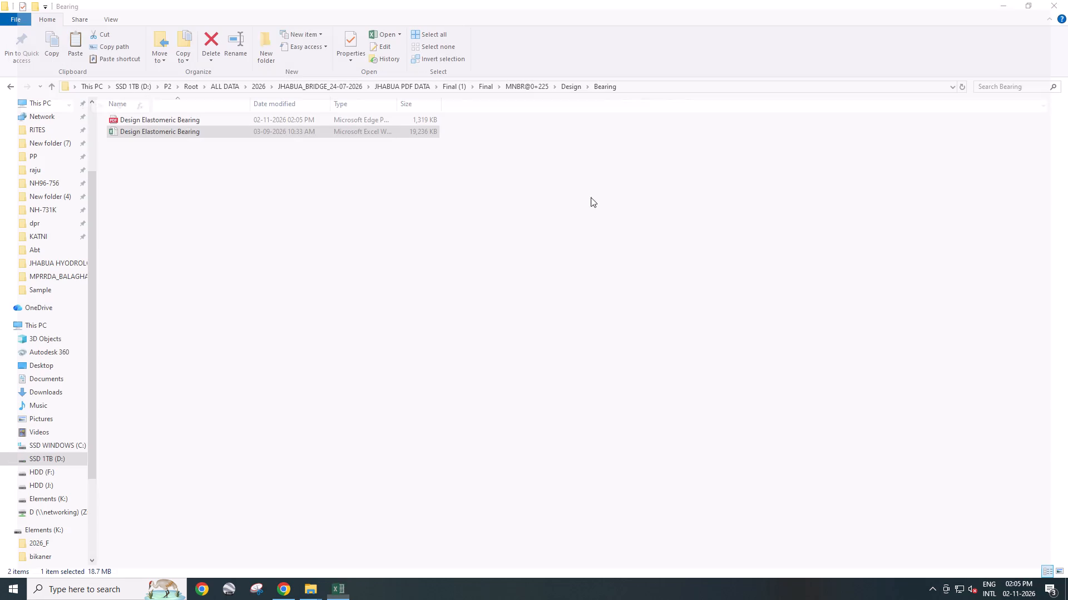
Open the Design of Pier@0+225 workbook from the Design folder's Pier subfolder and enable editing.
click(576, 91)
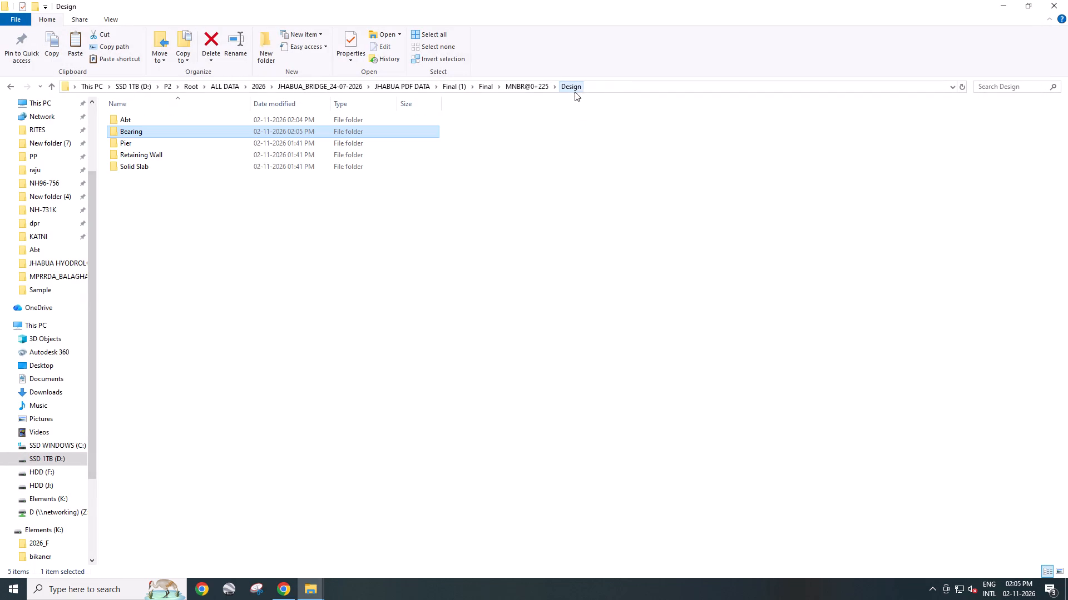
double_click(141, 141)
double_click(135, 124)
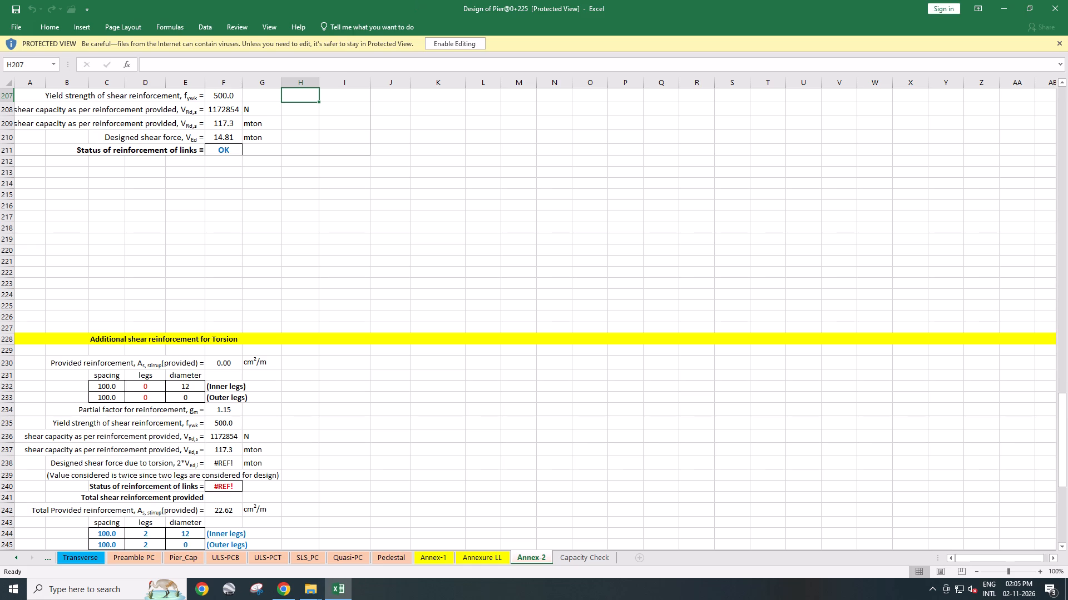
click(456, 46)
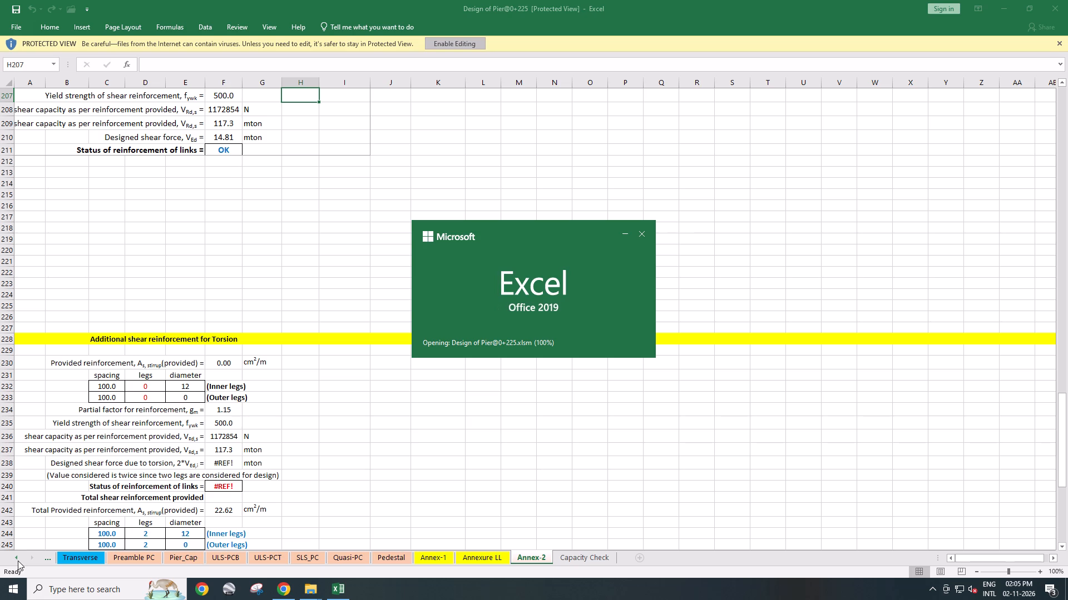
Group all sheets of the Design of Pier@0+225 workbook, starting from its CP cover sheet.
triple_click(18, 561)
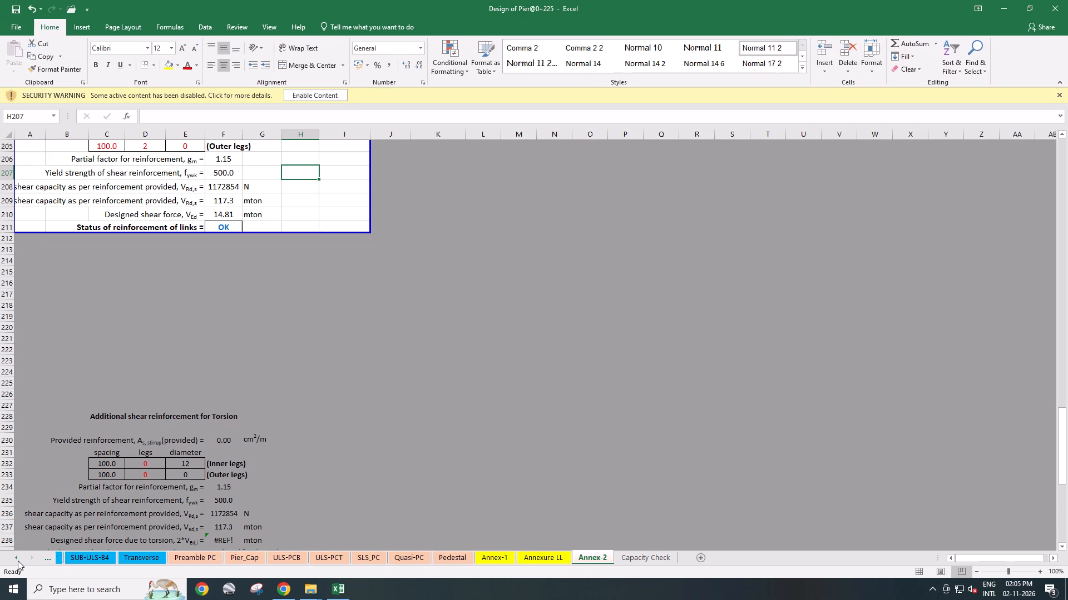
triple_click(18, 561)
triple_click(18, 561)
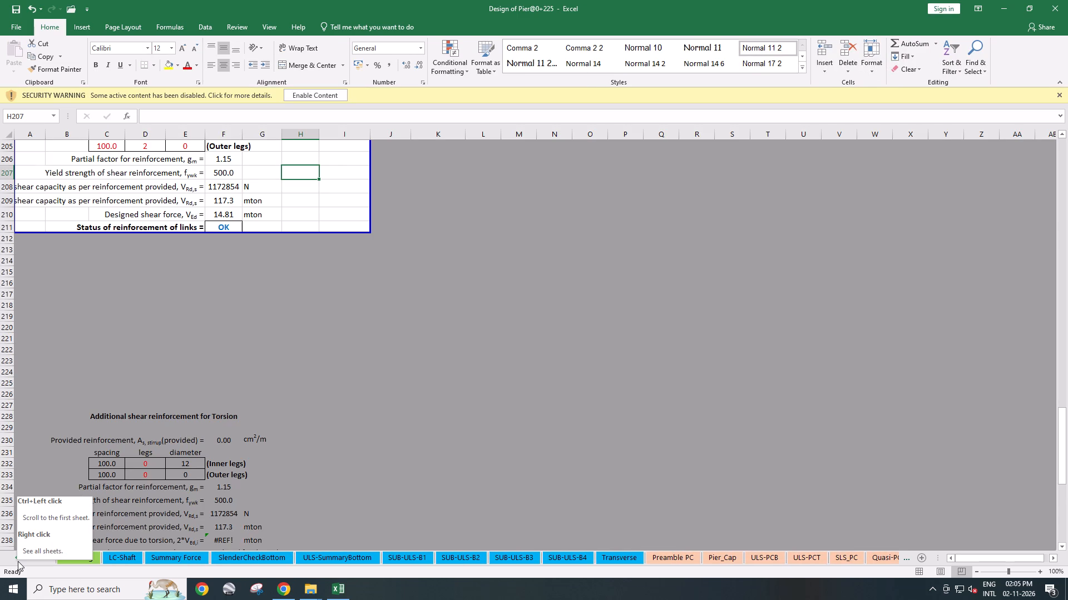
triple_click(18, 561)
triple_click(18, 561)
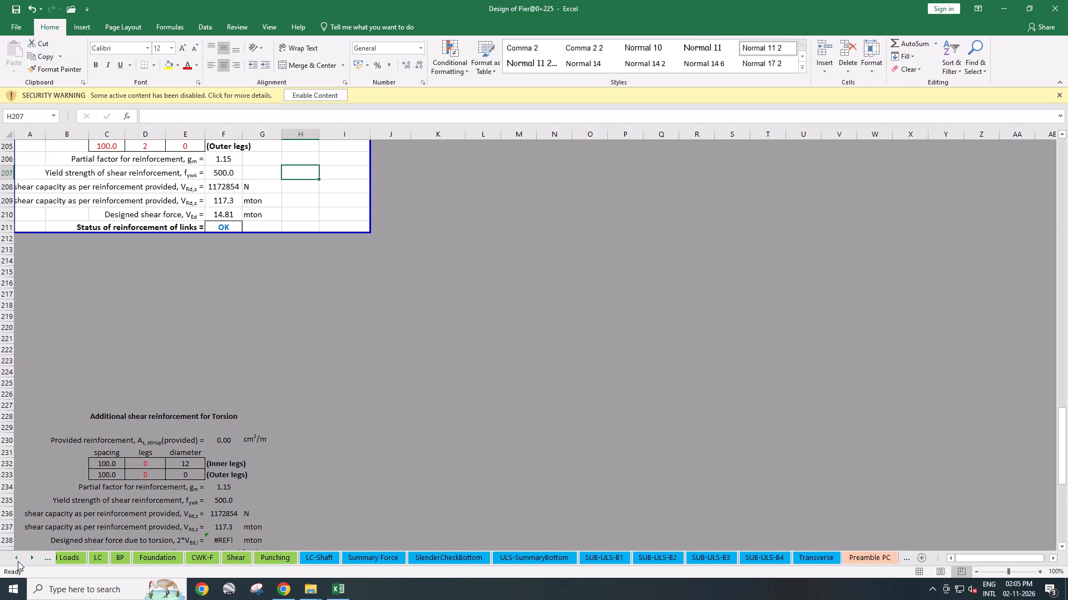
triple_click(18, 561)
triple_click(18, 561)
triple_click(18, 561)
triple_click(18, 561)
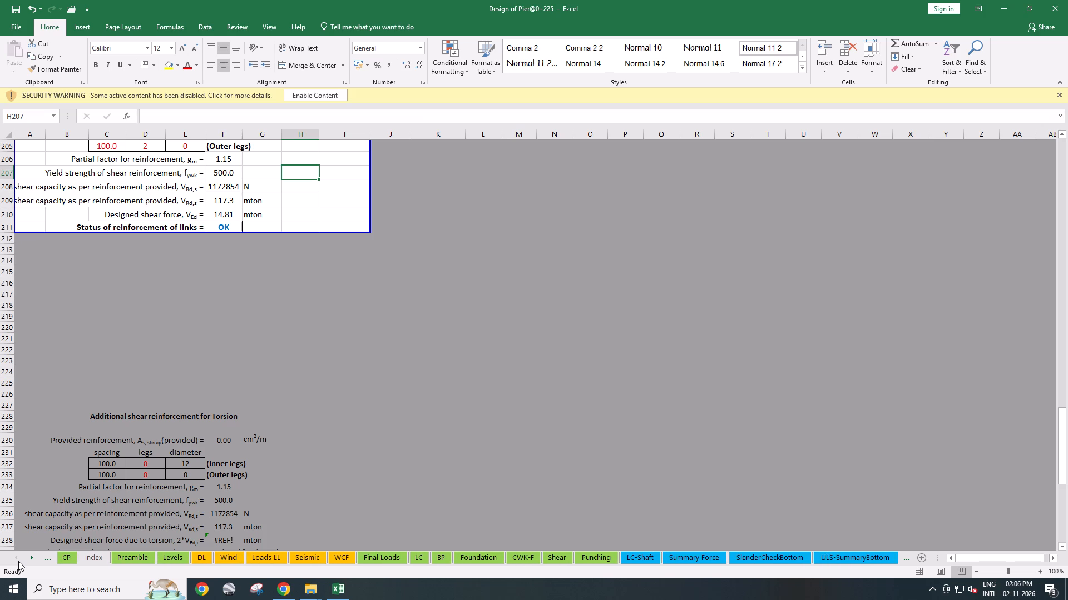
right_click(62, 560)
click(78, 553)
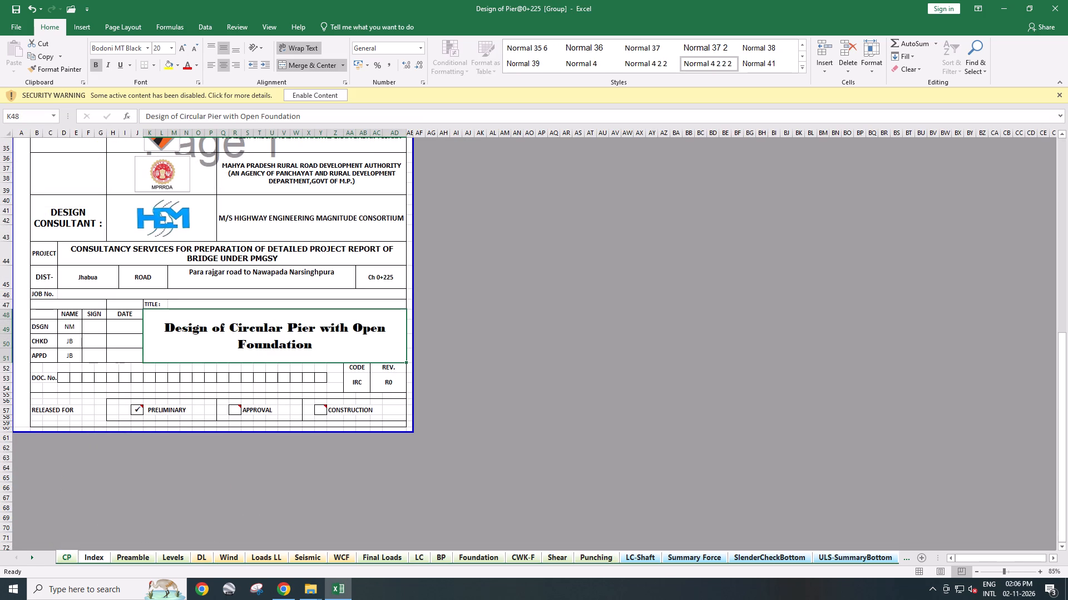
Enable the pier workbook's active content and dismiss the link update message.
click(334, 93)
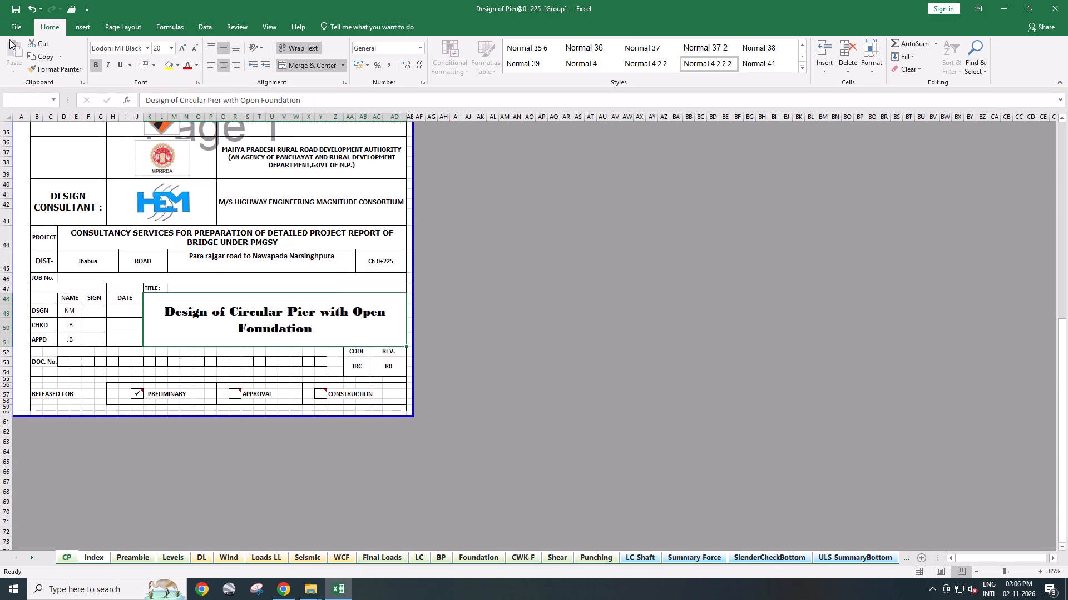
click(13, 28)
click(864, 276)
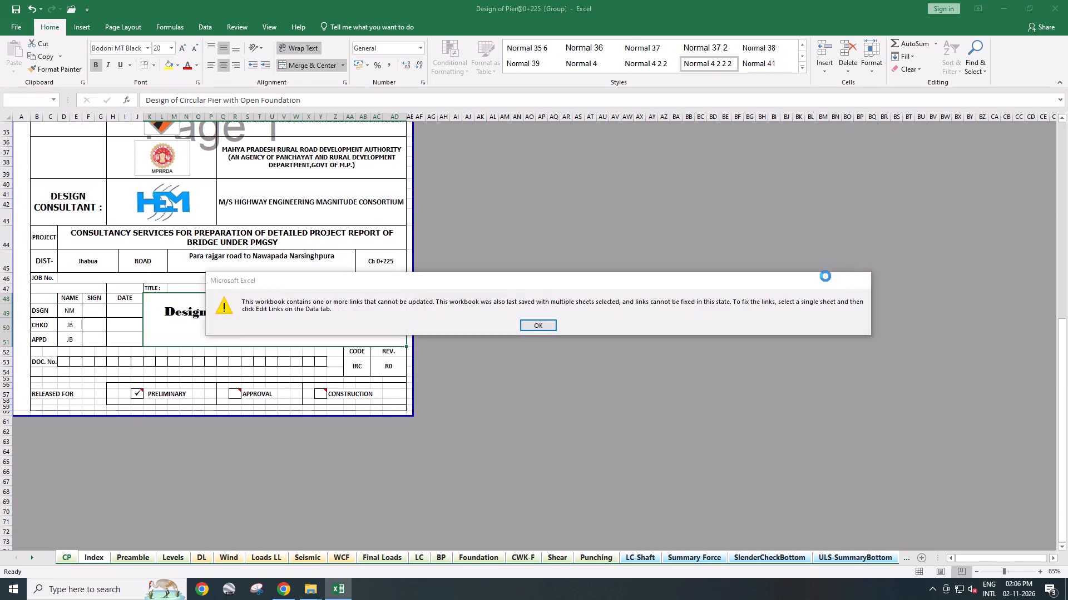
Save the grouped pier sheets as a PDF named Design of Pier@0+225 in the Pier folder.
click(16, 26)
click(38, 137)
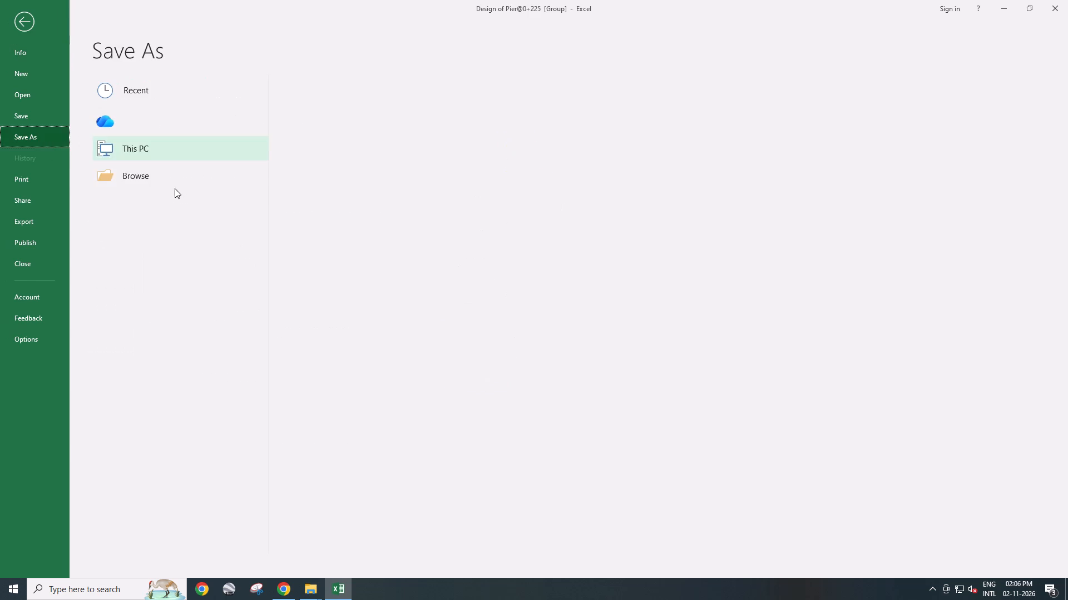
click(151, 213)
click(109, 241)
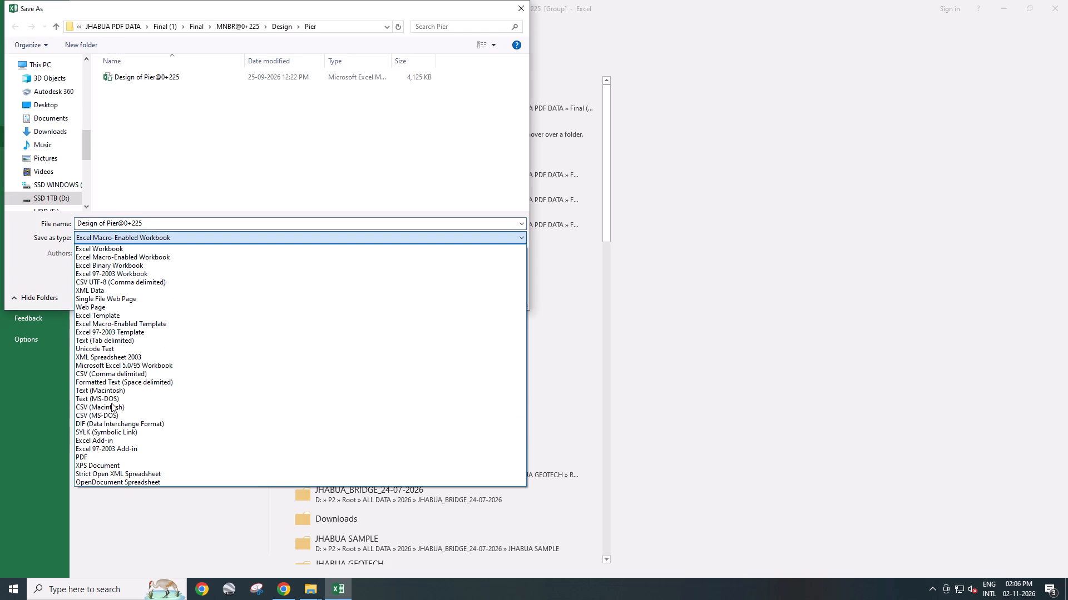
click(93, 456)
click(443, 337)
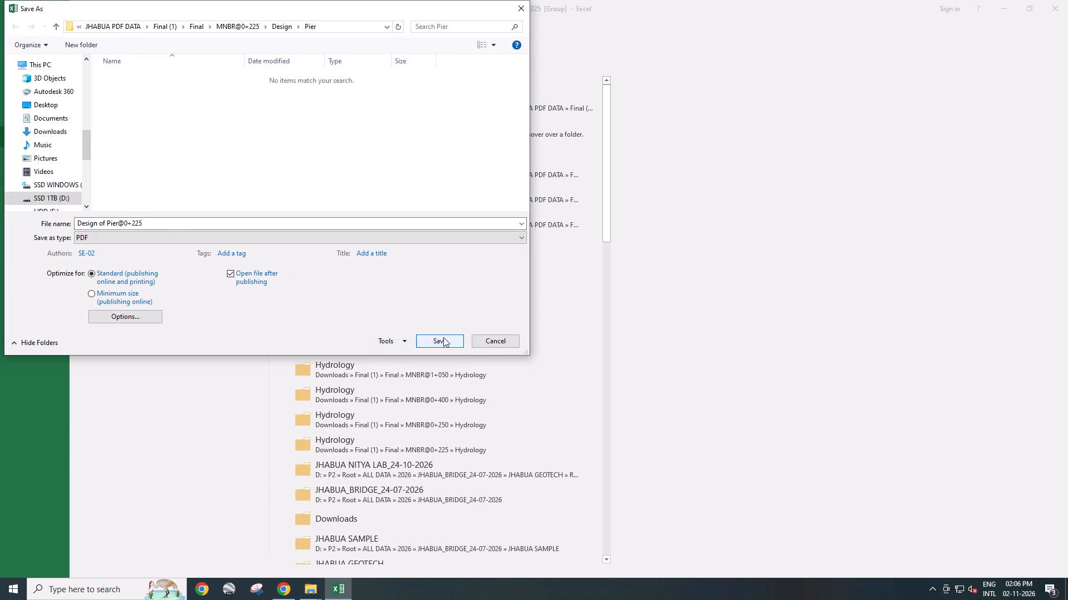
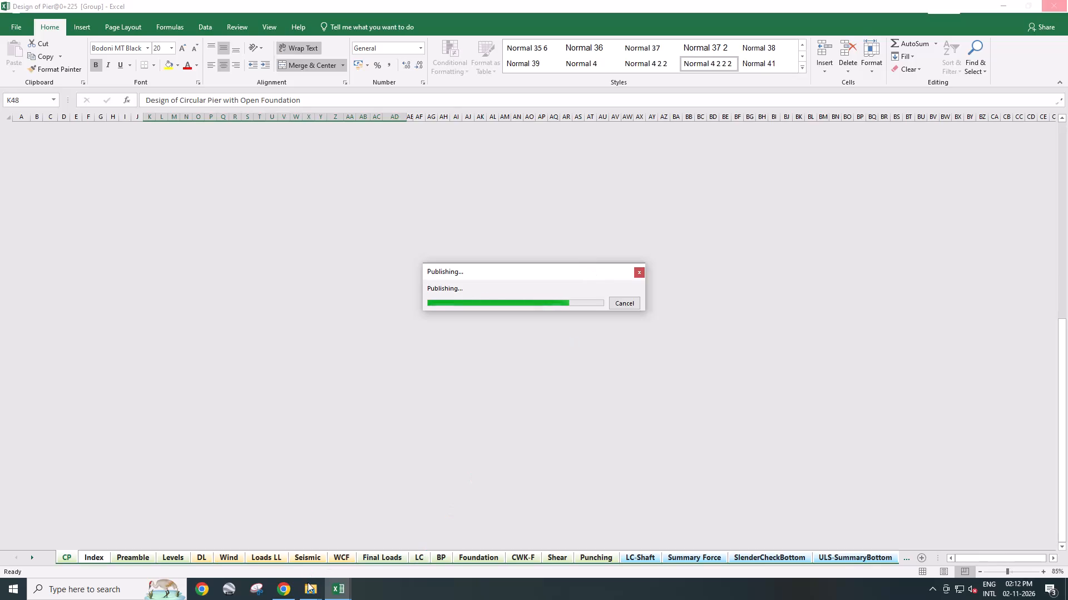
Switch to File Explorer and bring up the open Pier folder of MNBR@0+225.
click(301, 592)
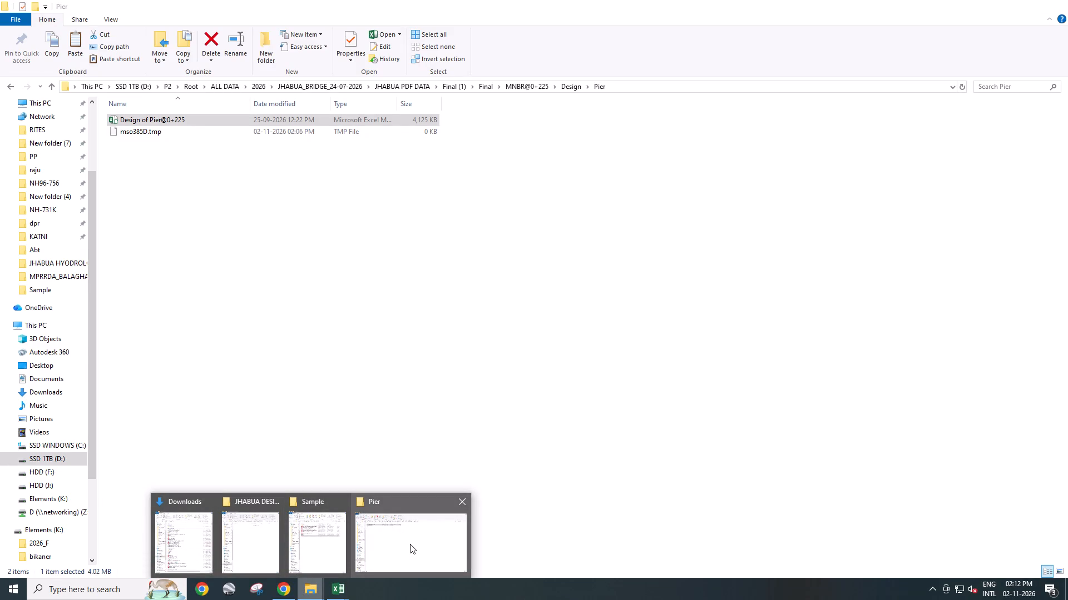
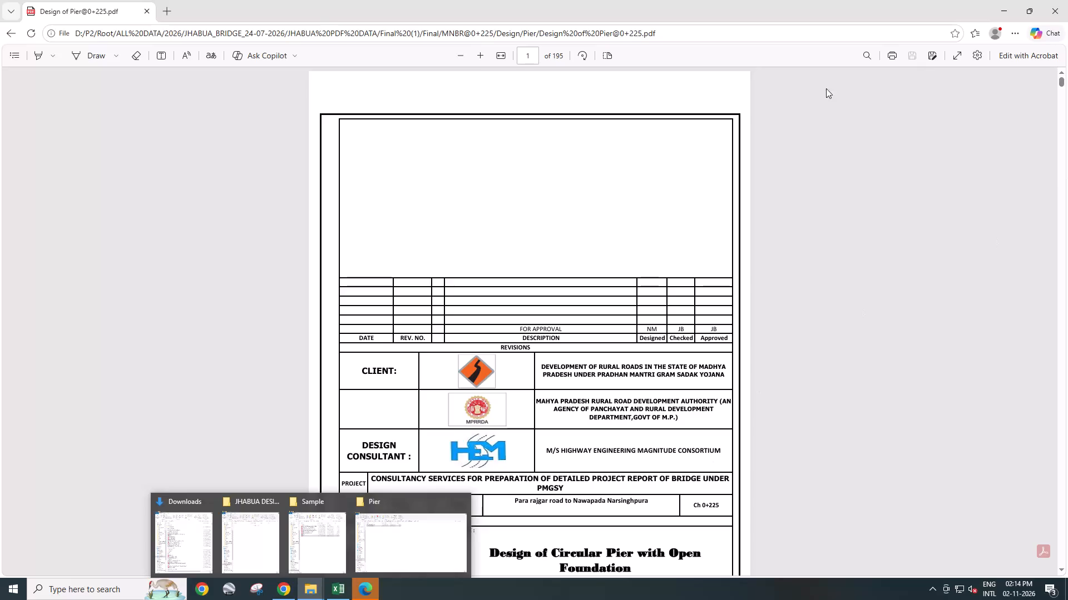
Close the exported pier PDF in the browser and the Design of Pier@0+225 workbook.
click(530, 56)
click(1067, 0)
click(1065, 0)
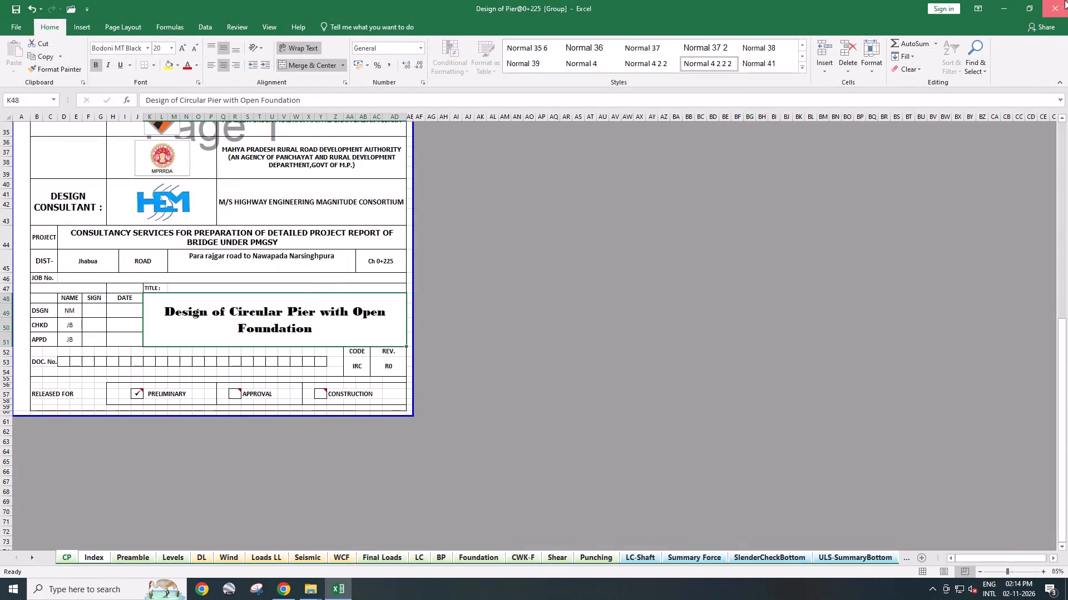
Open the Design of Pier@0+225 PDF from the Pier folder in Adobe Acrobat 9.0.
right_click(162, 122)
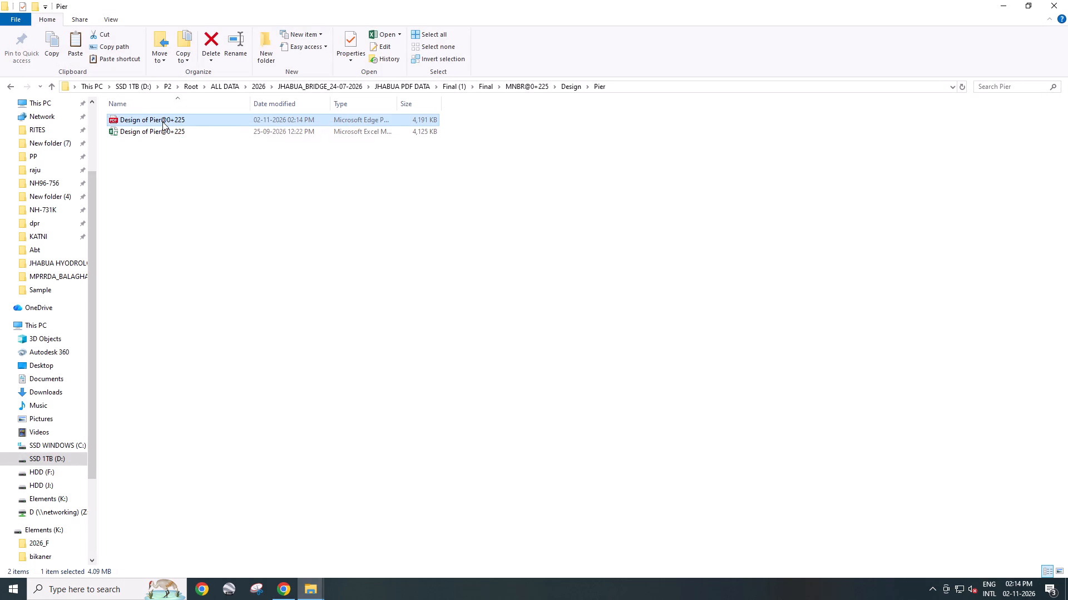
right_click(162, 122)
click(193, 184)
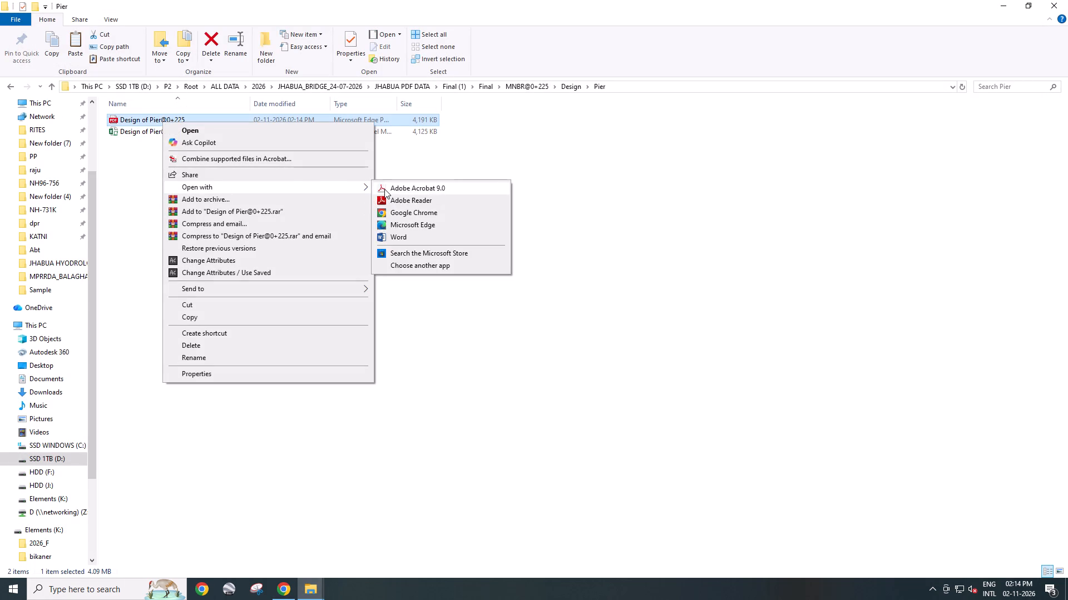
click(384, 189)
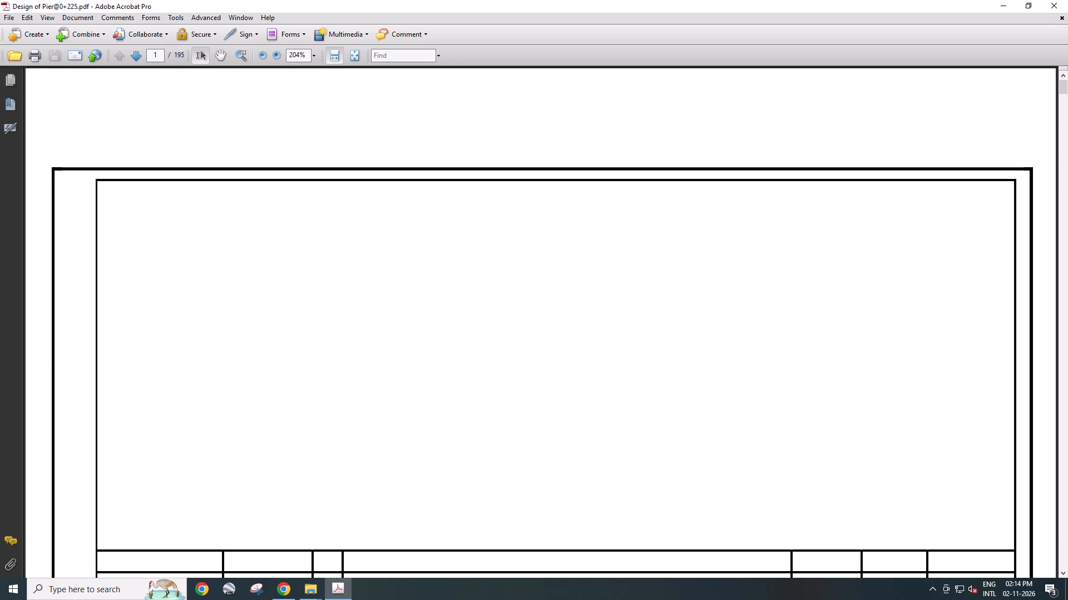
Delete page 195, the Annexure 5 page, from the pier PDF and close the file with its changes saved.
click(156, 59)
click(156, 54)
key(BackSpace)
text(195)
key(Return)
key(ctrl+shift+d)
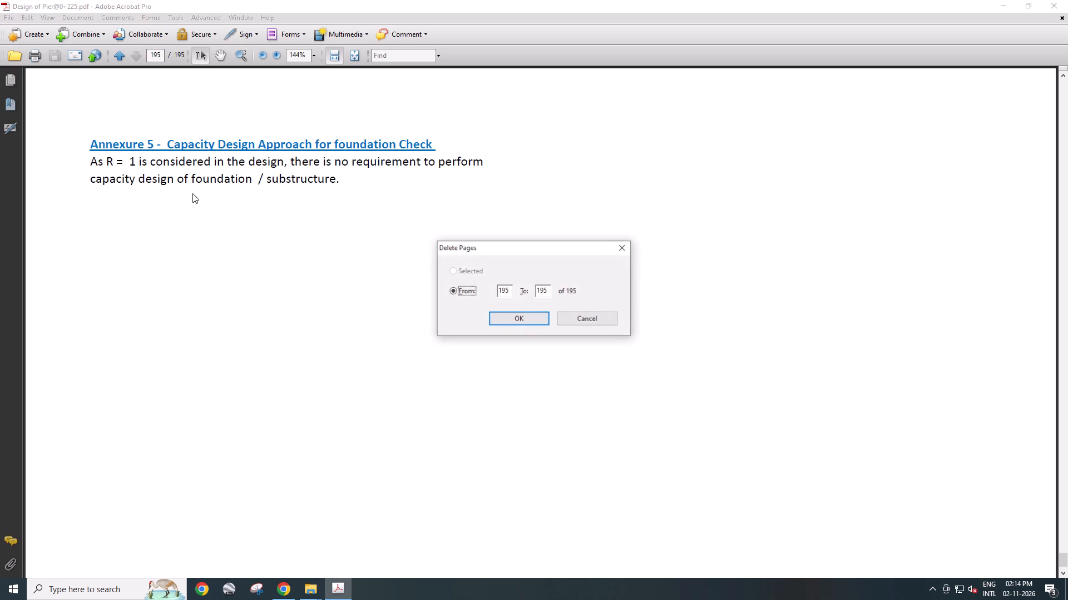
key(Return)
key(Return)
click(1067, 0)
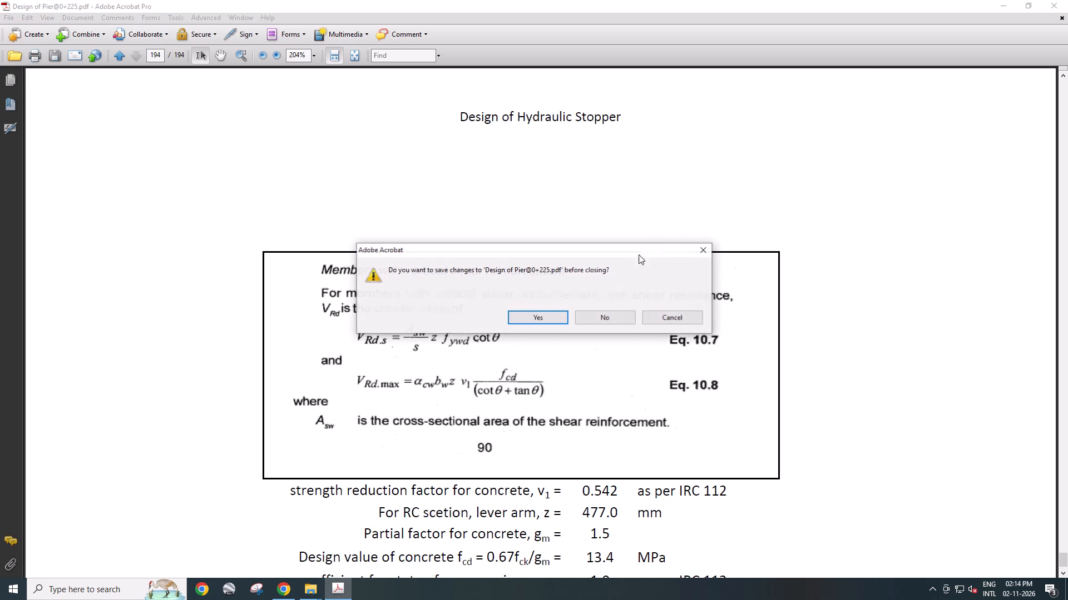
click(528, 313)
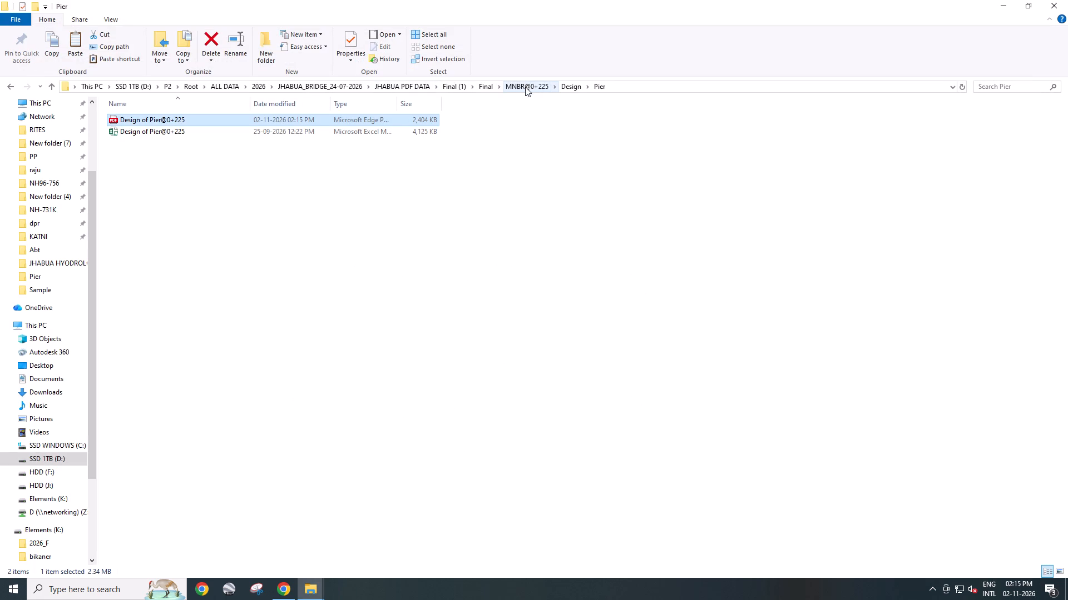
Open the RCC Retainin Wall 0+225 workbook from the Retaining Wall folder of the MNBR@0+225 Design folder.
click(568, 87)
double_click(142, 158)
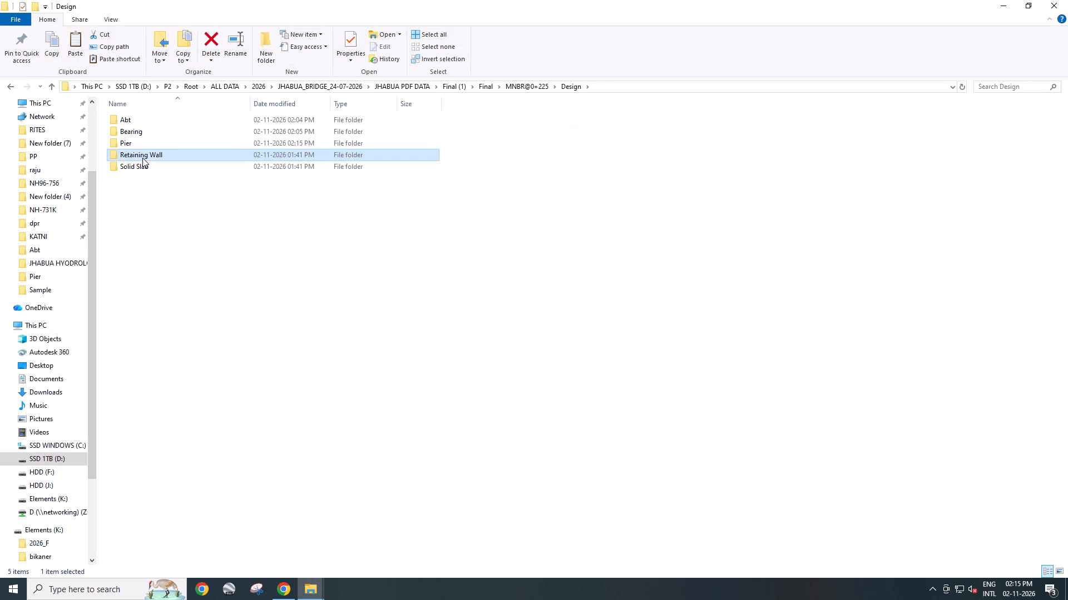
double_click(140, 123)
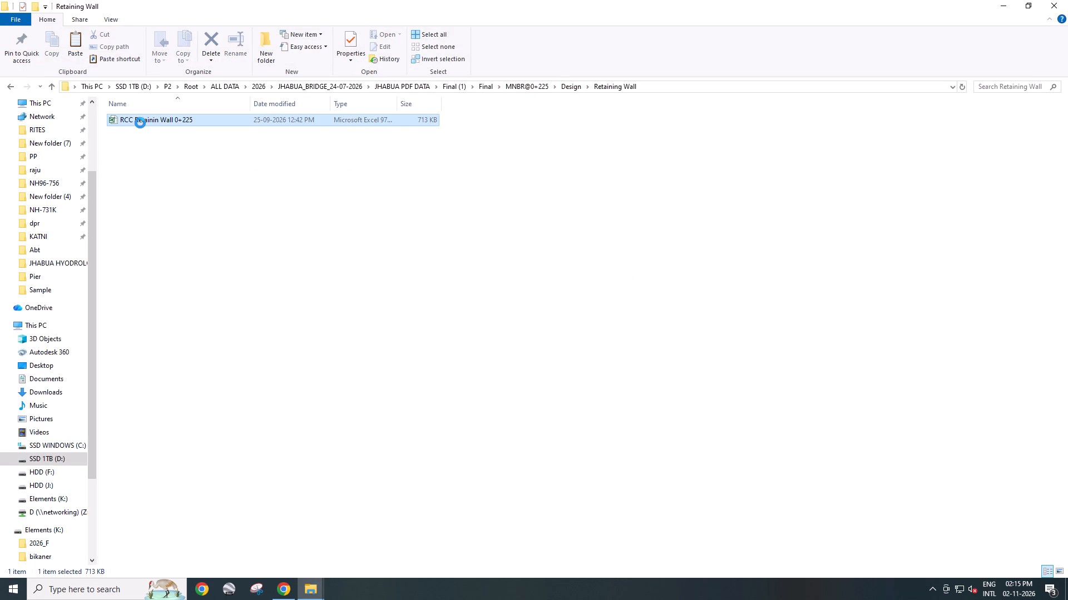
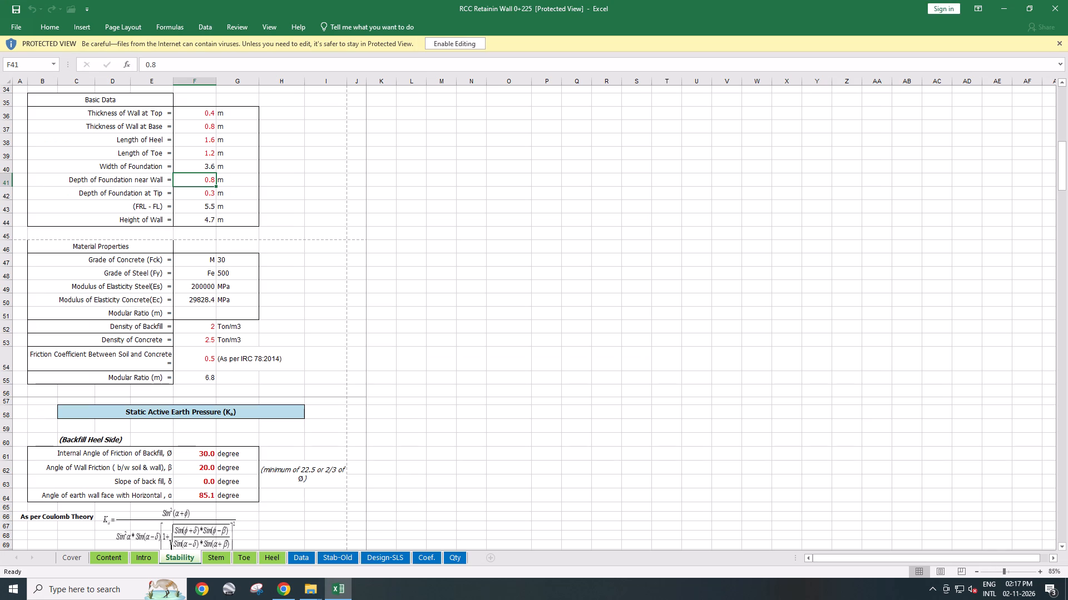
Enable editing in the RCC Retainin Wall 0+225 workbook, group all its sheets and export them as a PDF to the Retaining Wall folder.
click(458, 47)
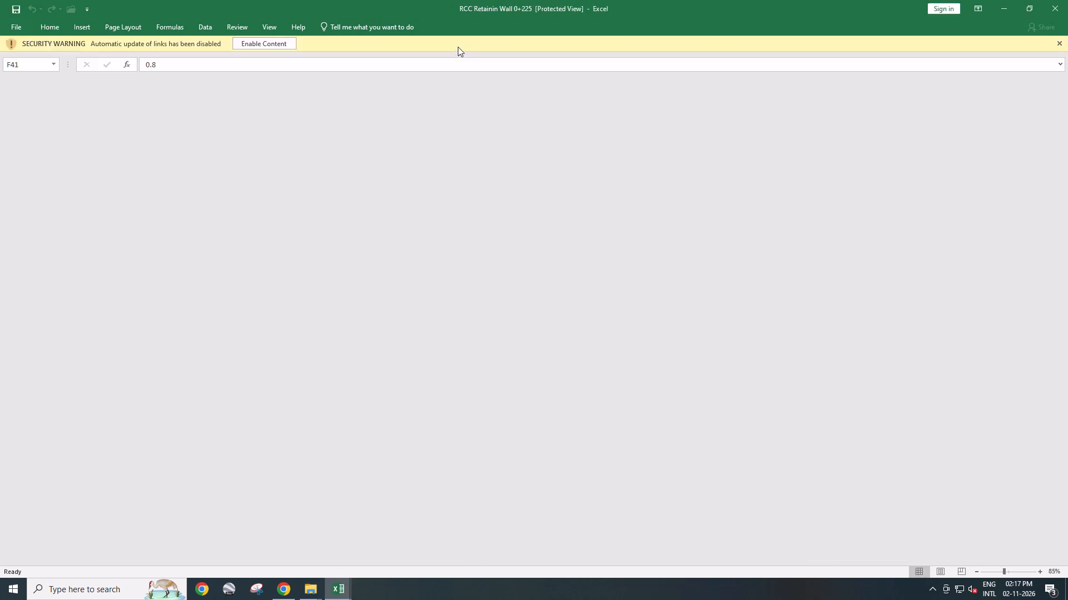
click(272, 98)
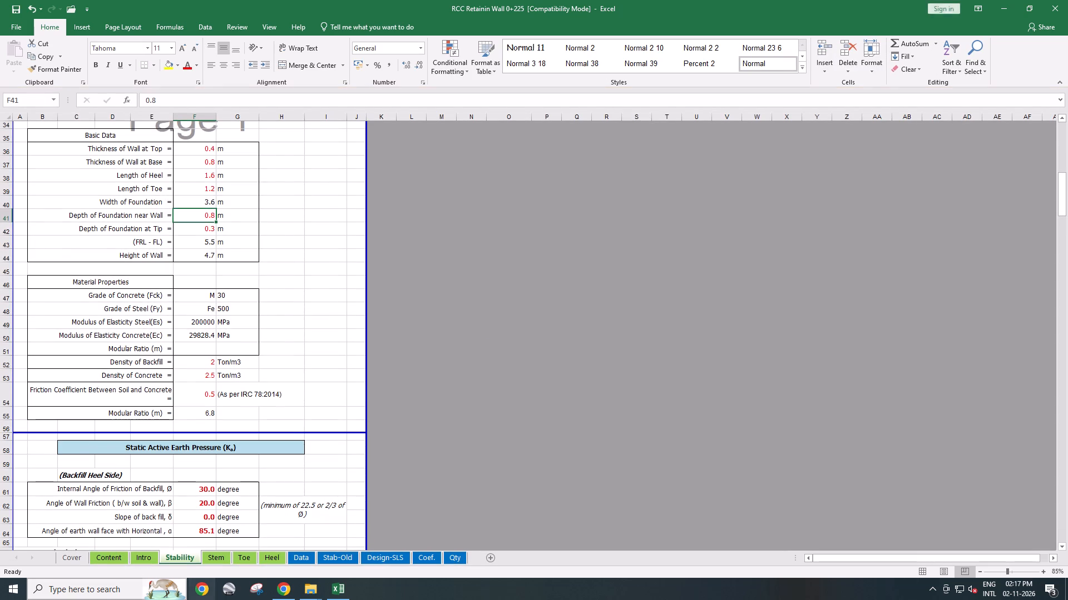
click(673, 278)
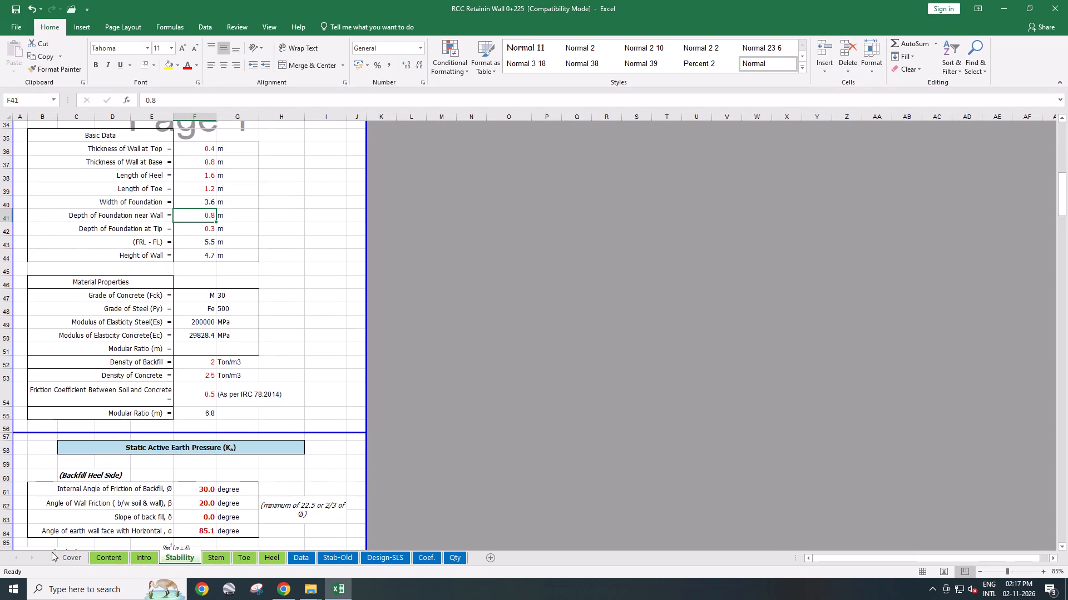
double_click(25, 560)
right_click(63, 558)
click(85, 551)
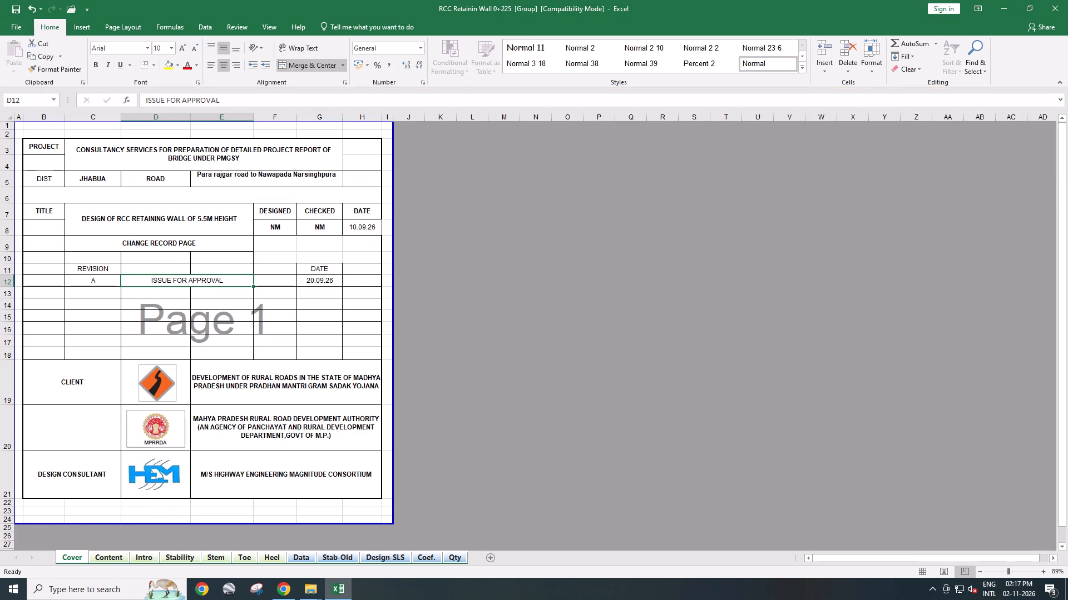
click(6, 29)
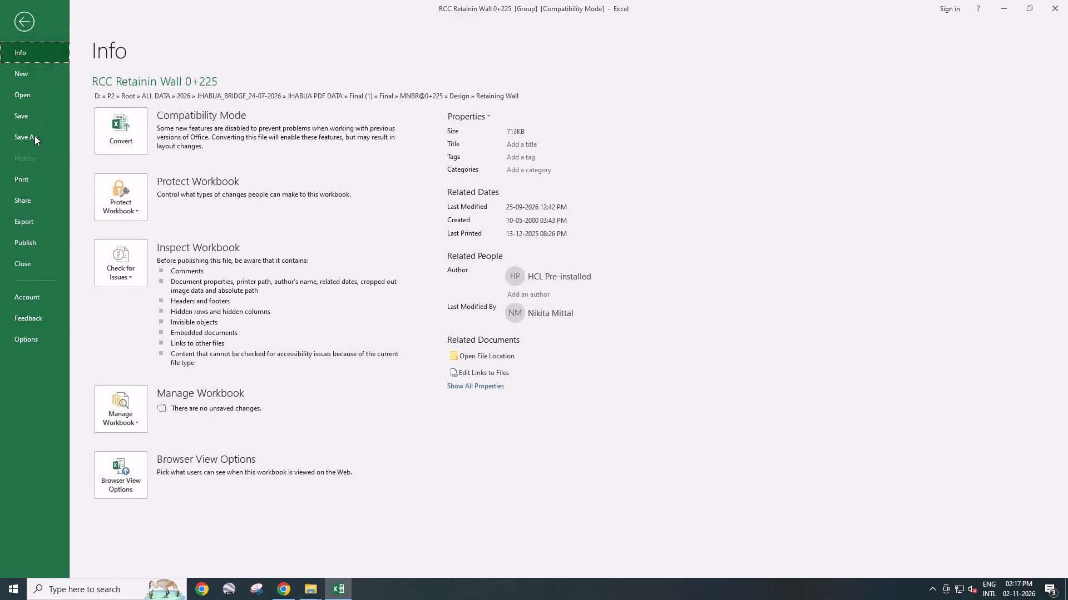
click(34, 136)
click(119, 209)
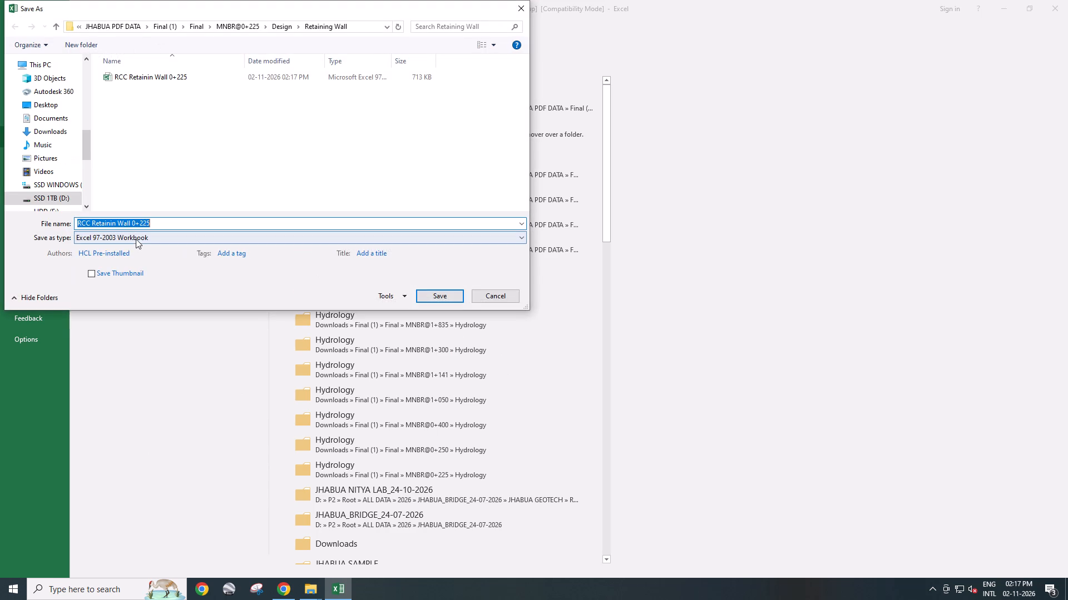
click(136, 239)
click(90, 454)
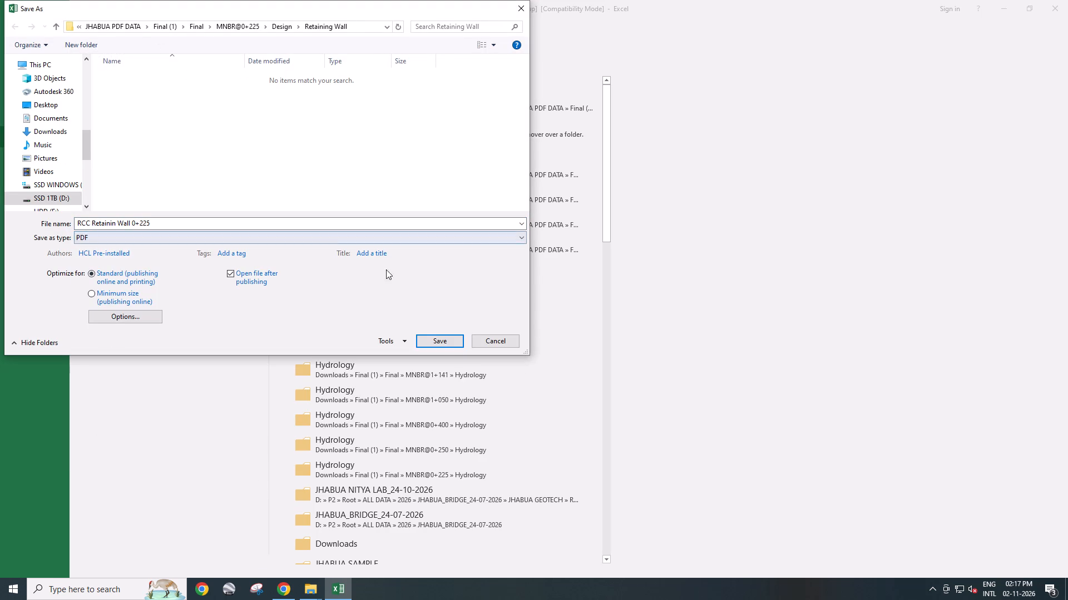
click(444, 344)
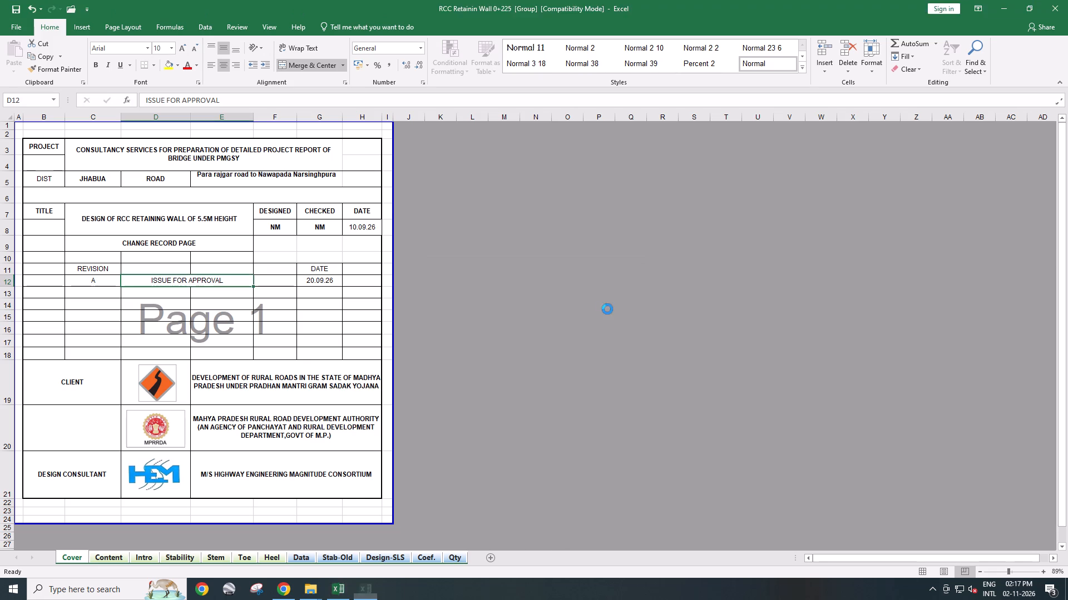
Look over the first pages of the exported retaining wall PDF, and close it and the RCC Retainin Wall 0+225 workbook.
scroll(436, 280, down, 6)
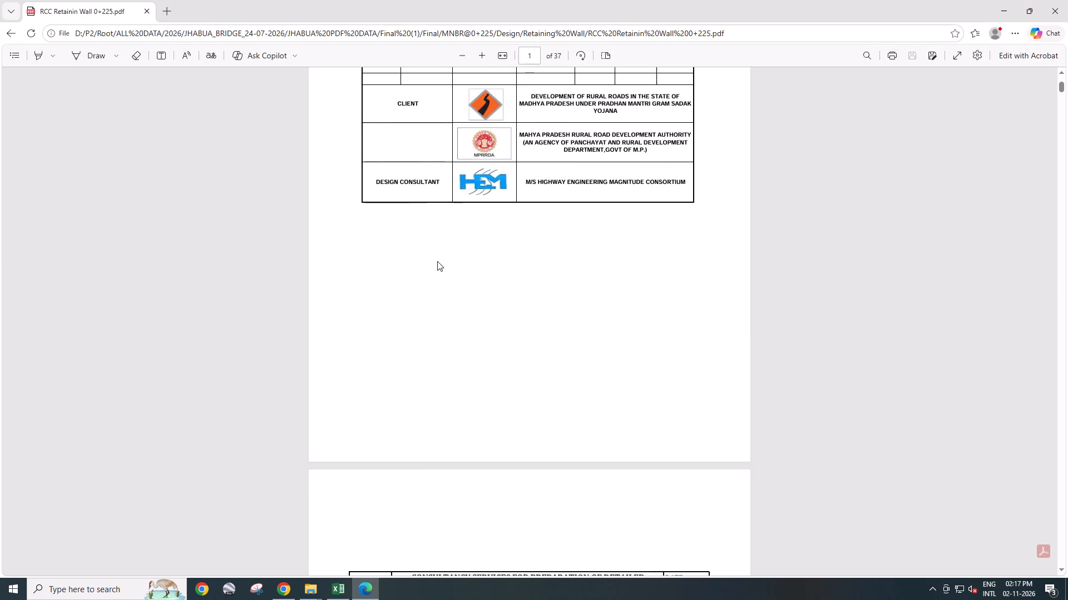
scroll(437, 261, down, 13)
scroll(441, 256, up, 5)
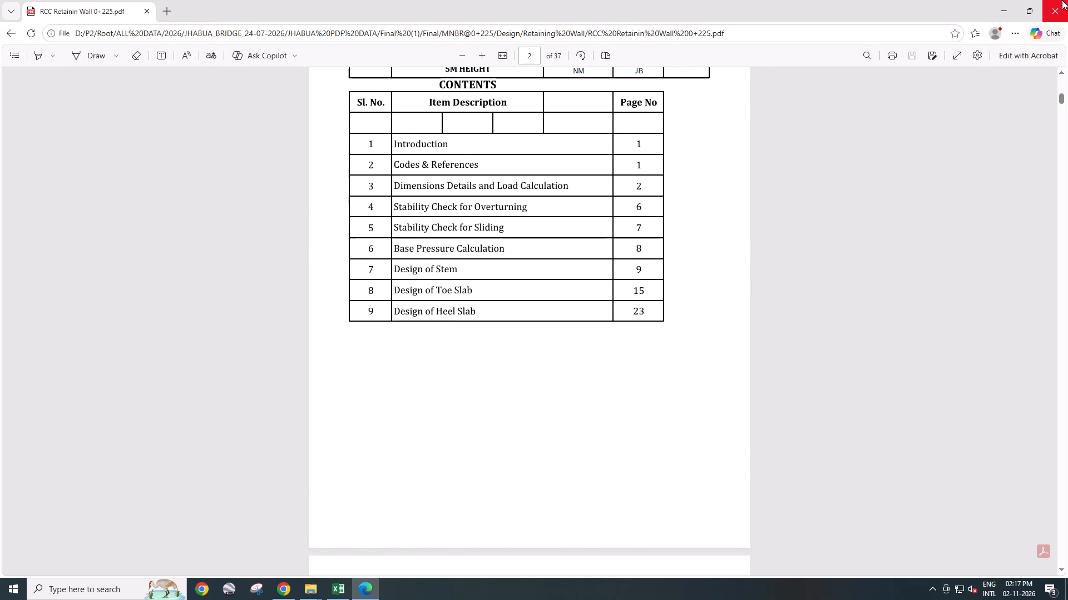
click(1062, 0)
click(1067, 0)
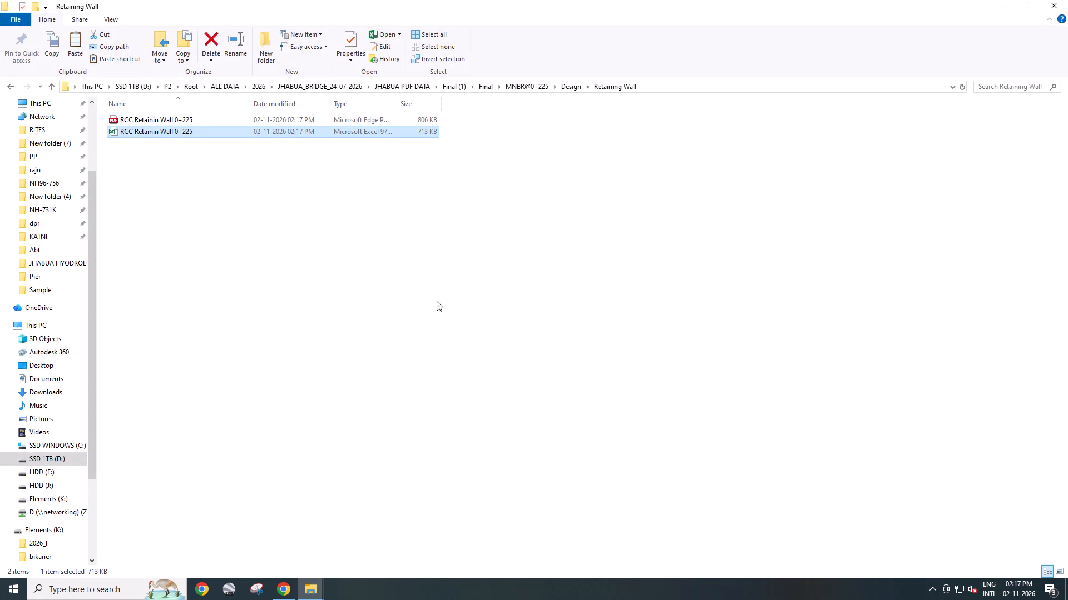
Open the Index solid slab workbook from the Solid Slab folder of the MNBR@0+225 Design folder.
click(571, 84)
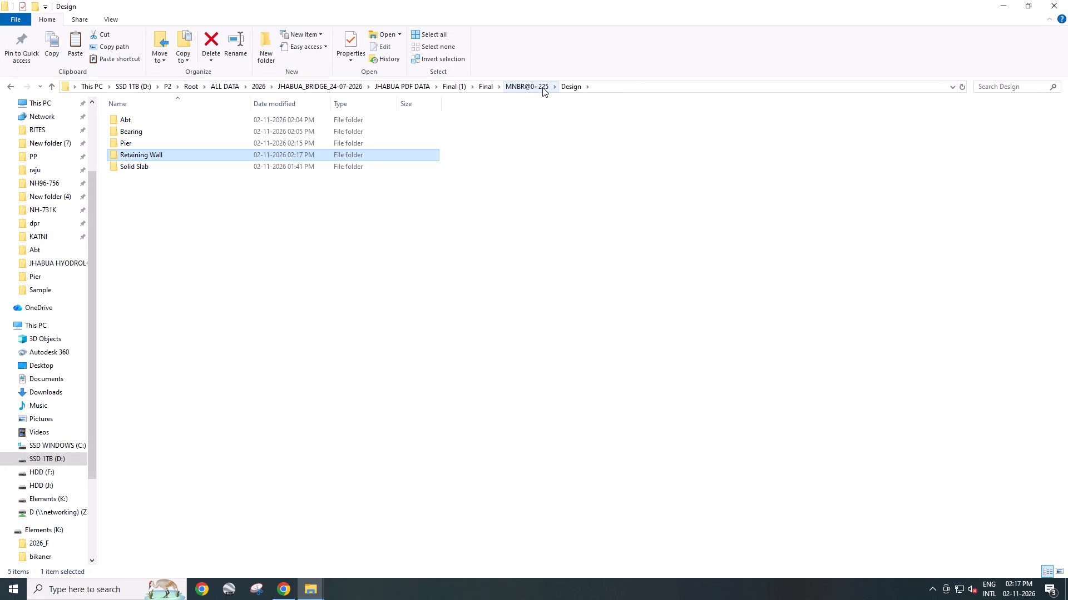
double_click(151, 164)
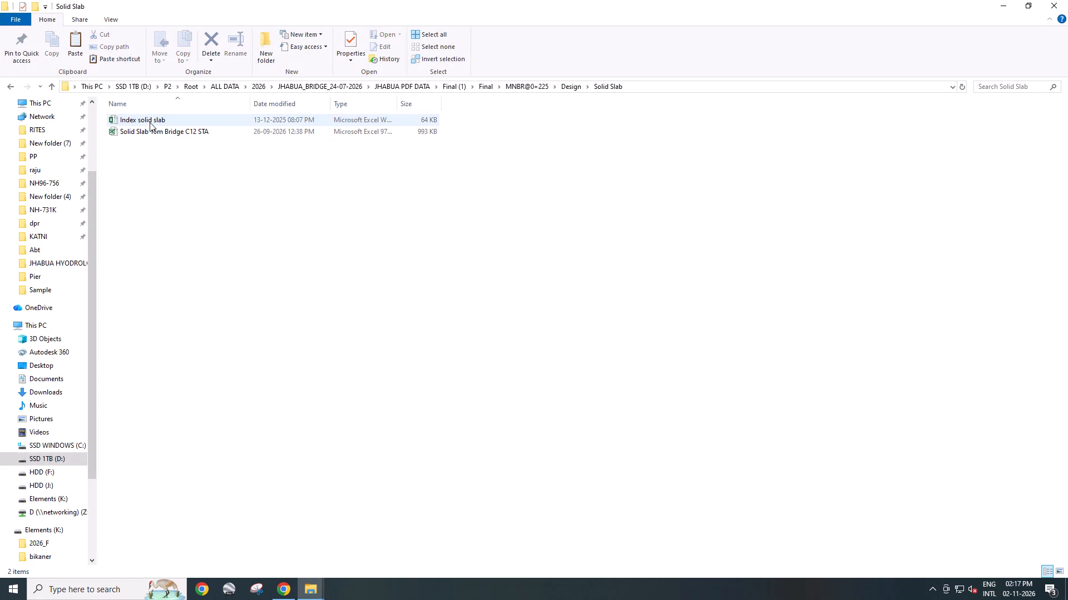
double_click(150, 122)
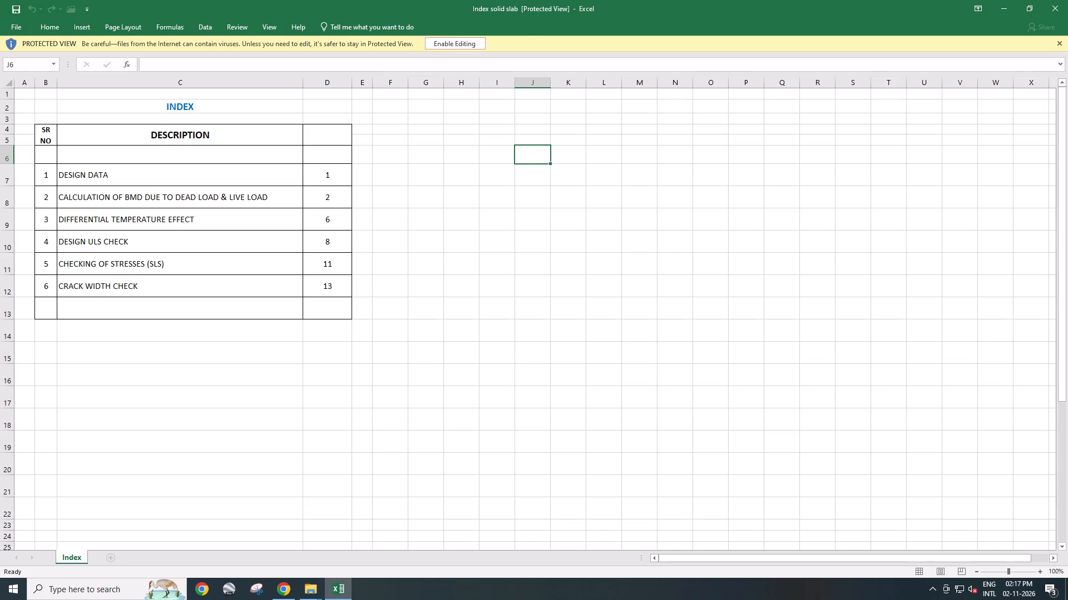
Enable editing in the Index solid slab workbook and export its Index sheet as a PDF to the Solid Slab folder.
click(452, 42)
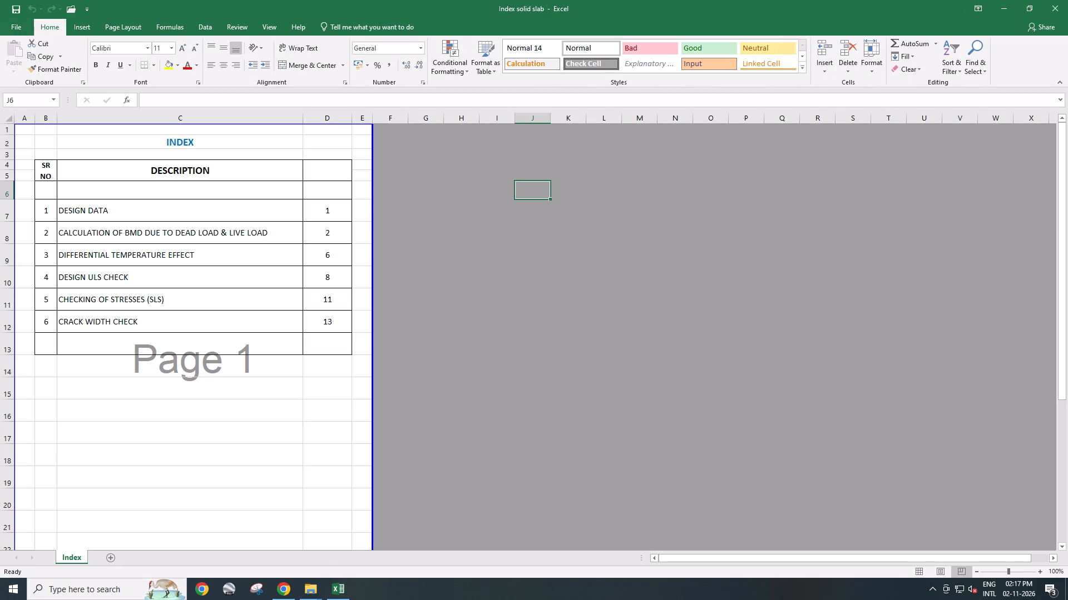
key(ctrl+p)
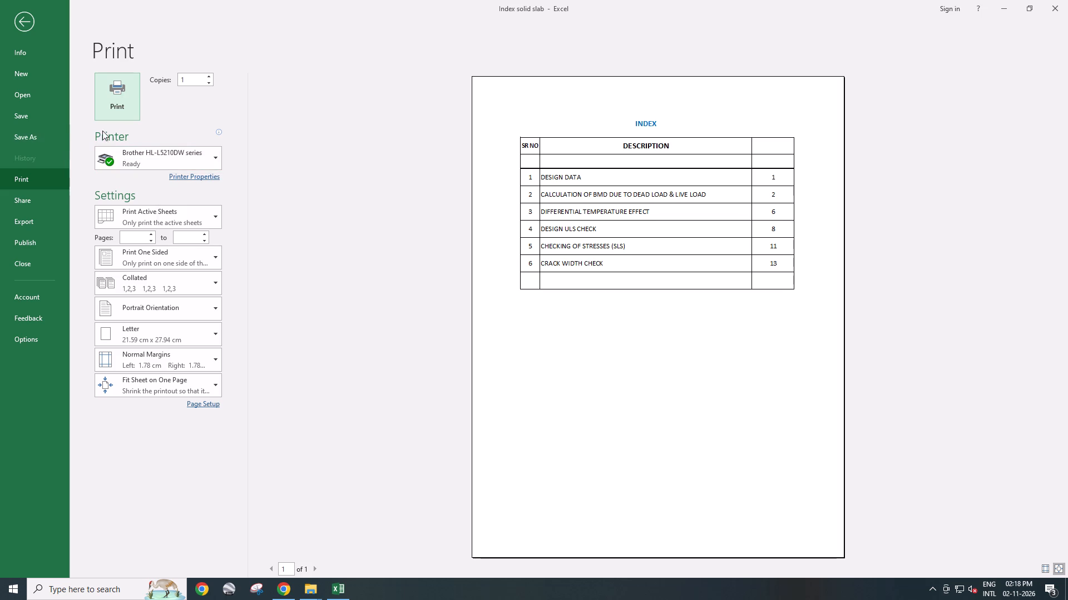
click(47, 135)
click(181, 209)
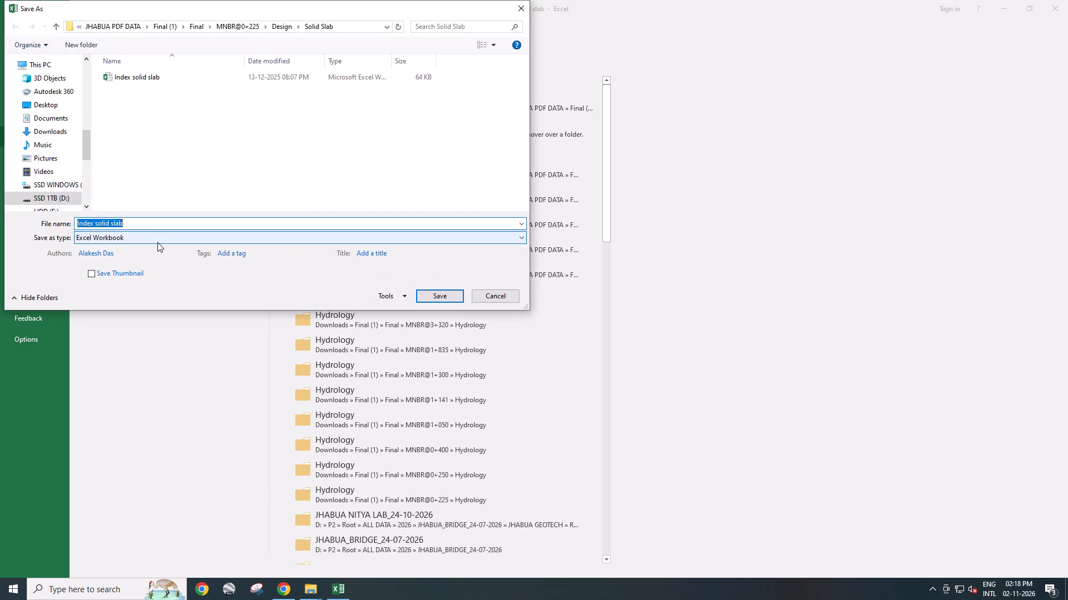
click(153, 241)
click(95, 453)
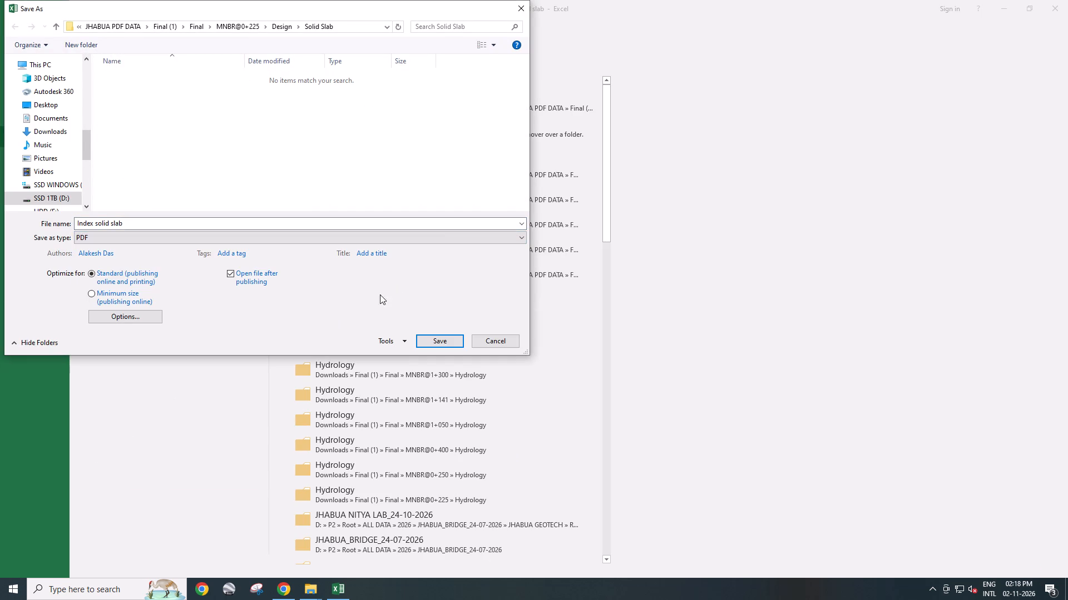
click(427, 344)
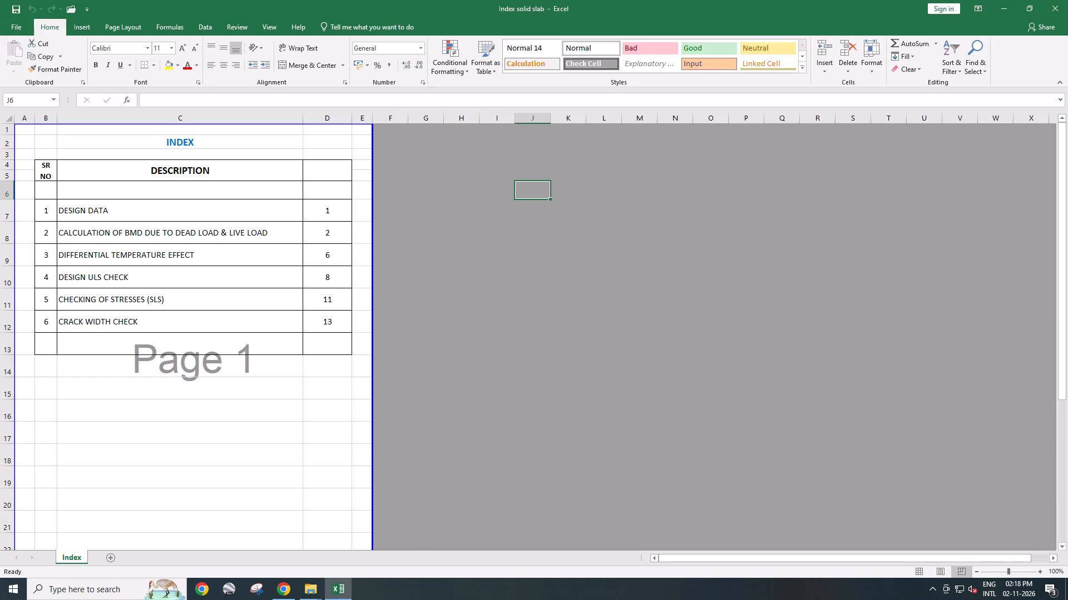
Look over the exported index PDF, and close it and the Index solid slab workbook.
scroll(538, 312, down, 11)
scroll(539, 312, up, 7)
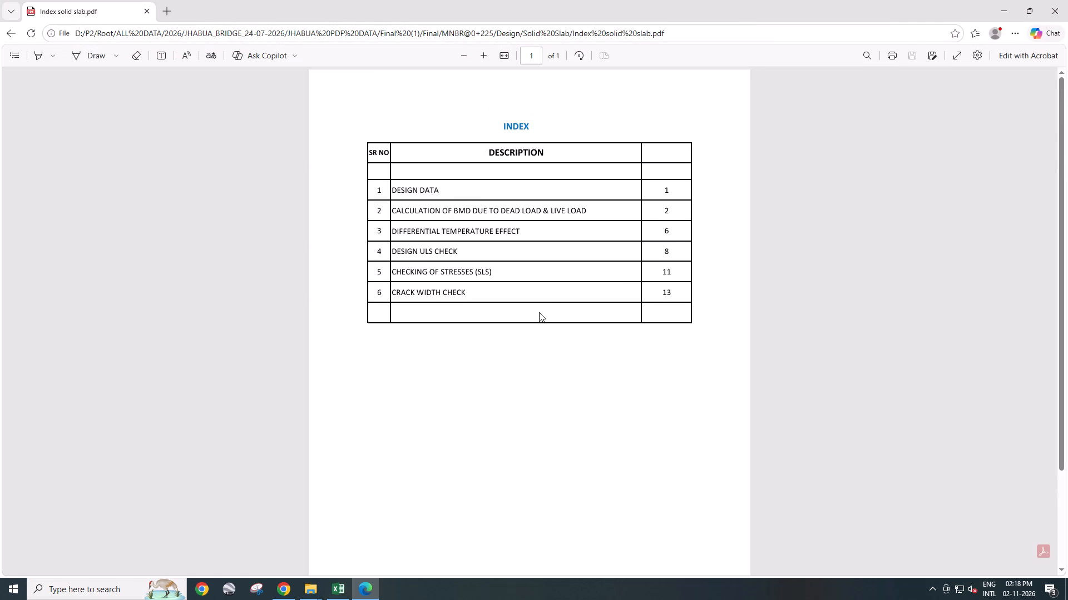
scroll(539, 312, up, 2)
click(1067, 0)
click(1064, 0)
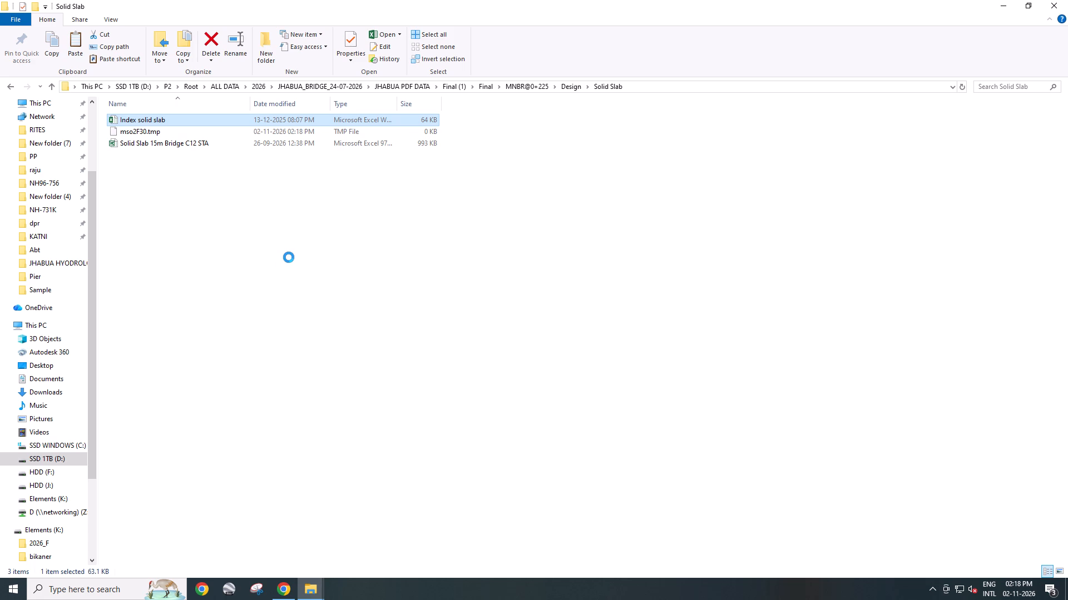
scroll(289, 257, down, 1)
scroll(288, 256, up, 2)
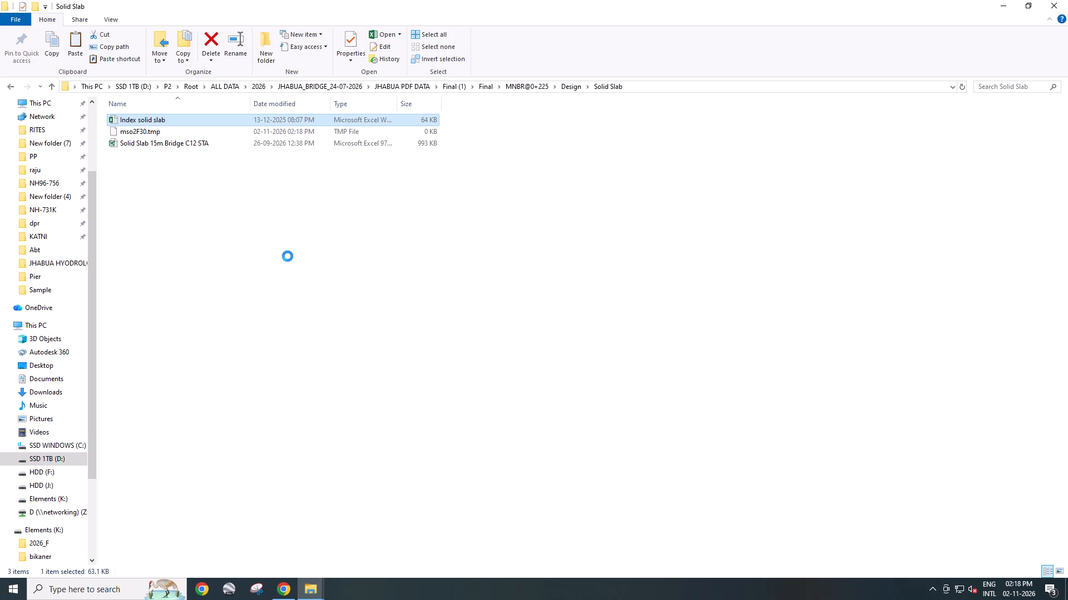